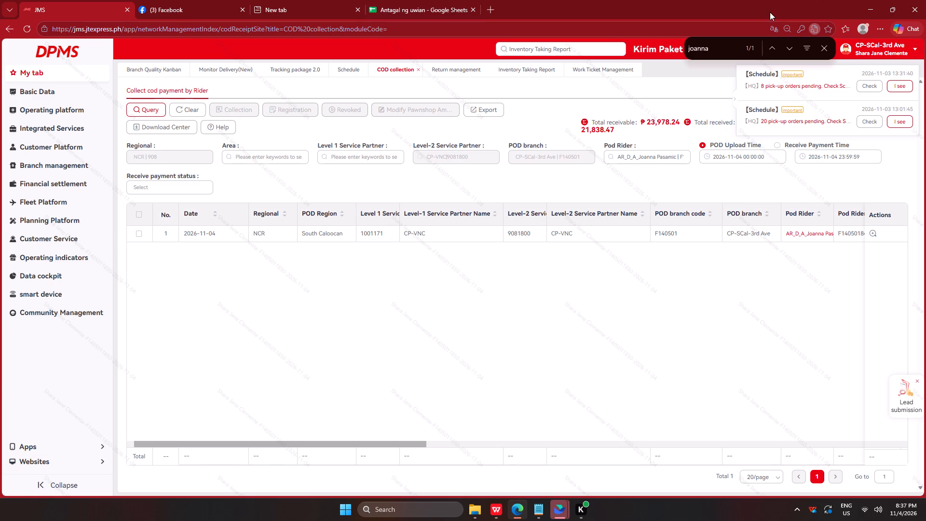
# Rerun the COD collection query for the selected pod rider with the 2026-11-04 upload time range.
pyautogui.click(445, 179)
pyautogui.click(143, 103)
# Switch to Facebook, browse the news feed and minimize the open North B Admin group chat.
pyautogui.click(190, 8)
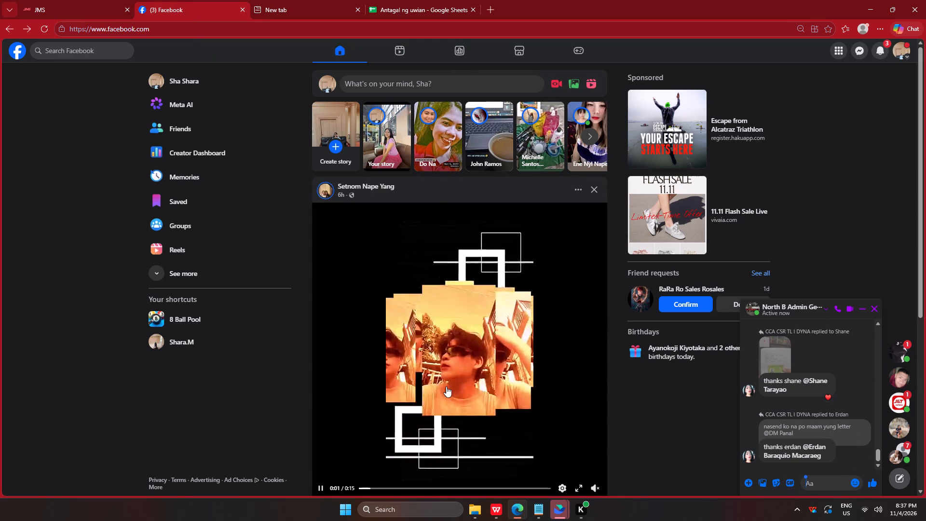
pyautogui.scroll(-9, 493, 329)
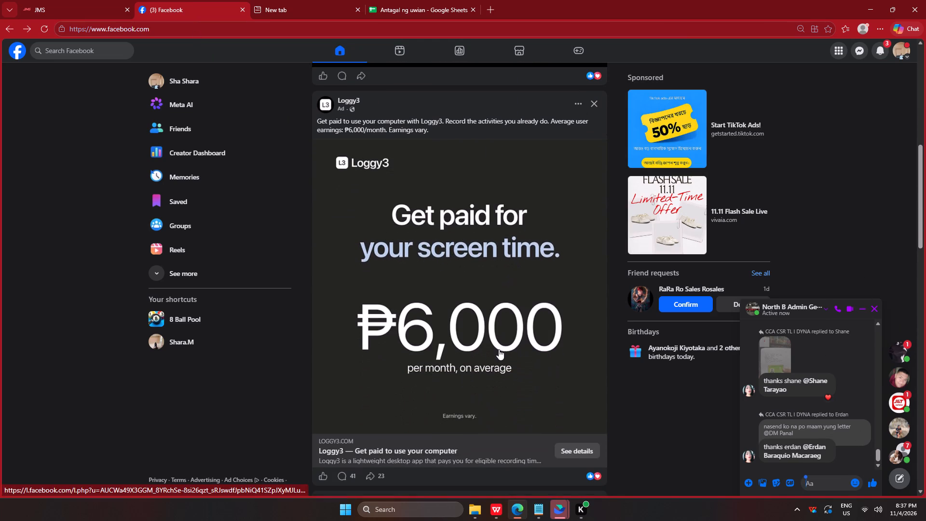
pyautogui.click(859, 308)
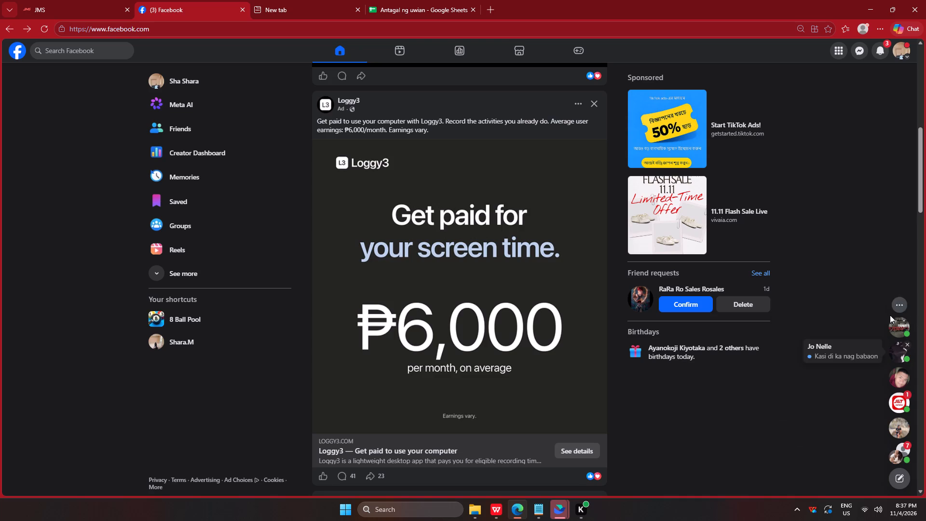
# Open the unread private chat whose latest message is "Kasi di ka nag babaon" and send the reply "mag babaon pa ba".
pyautogui.click(860, 52)
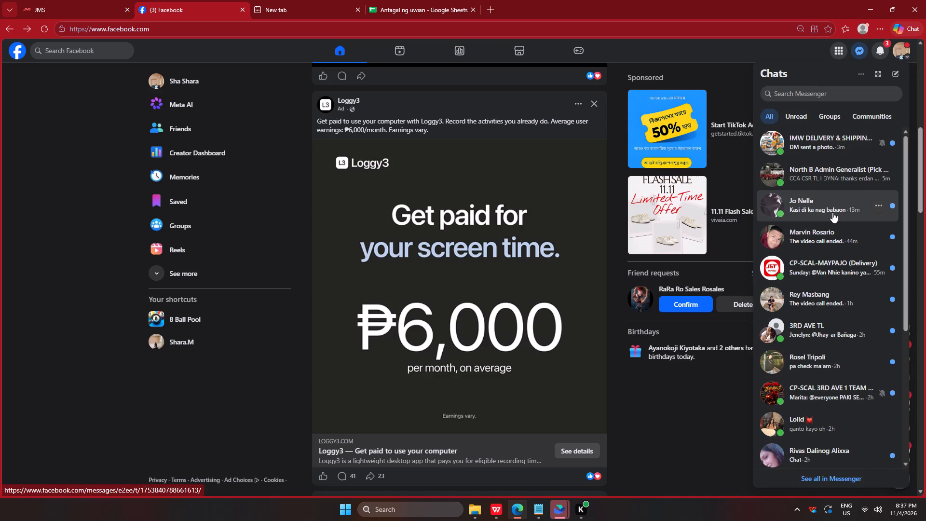
pyautogui.moveTo(819, 211); pyautogui.dragTo(817, 220)
pyautogui.click(808, 212)
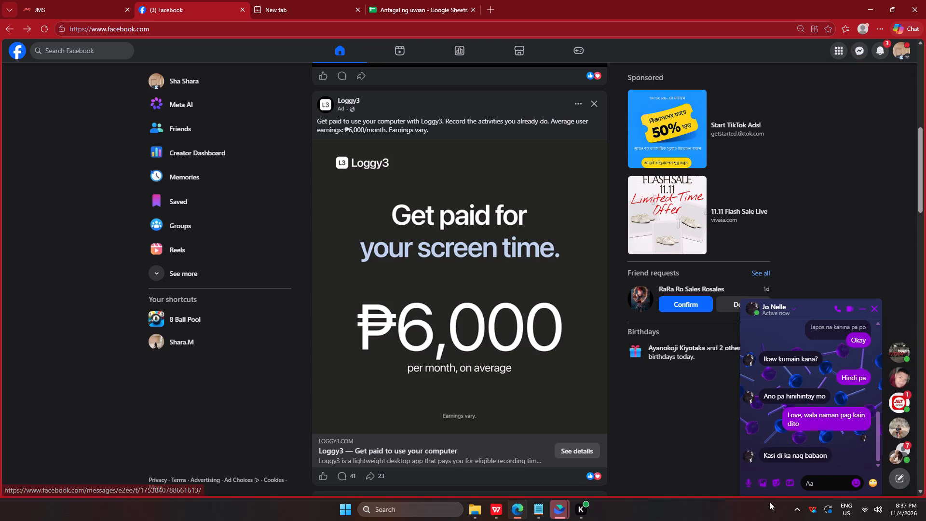
pyautogui.click(824, 475)
pyautogui.click(820, 482)
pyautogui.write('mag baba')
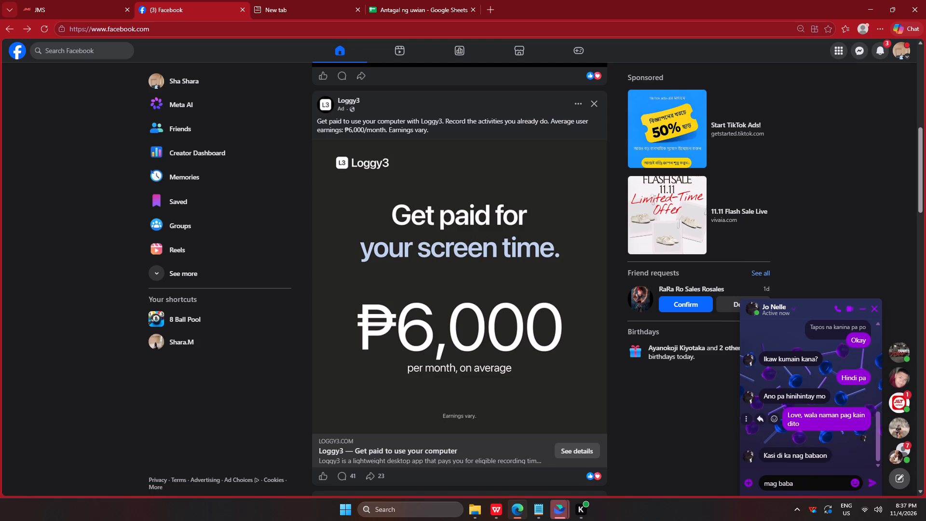
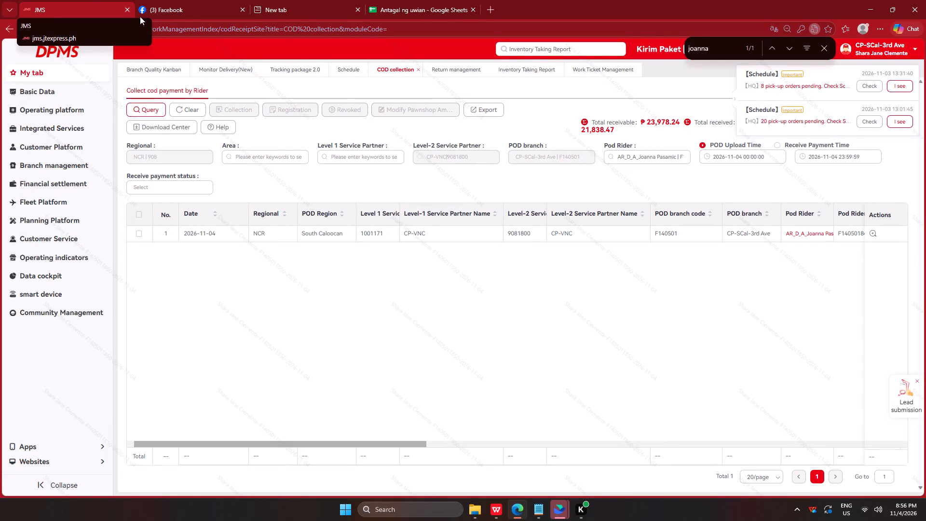
# Copy the waybill numbers in cells A2:A8 of the "Antagal ng uwian" Google Sheet.
pyautogui.click(399, 0)
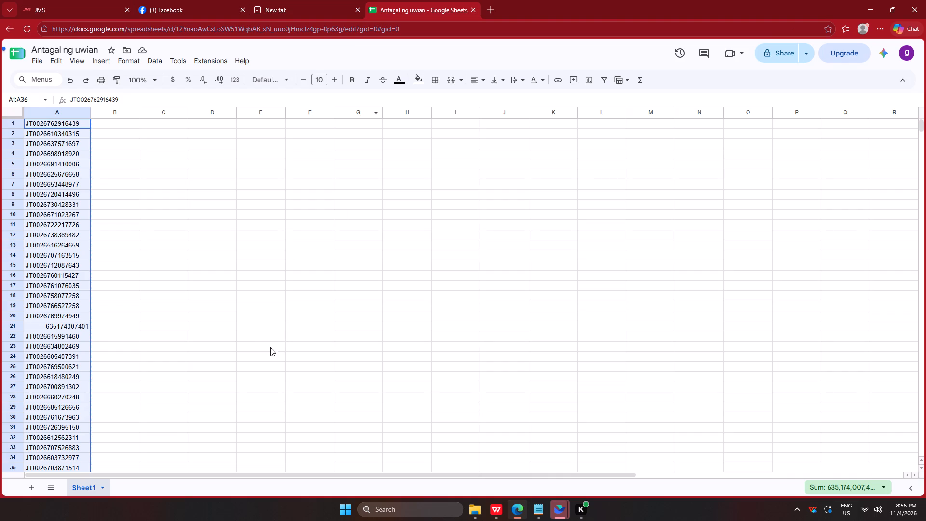
pyautogui.click(207, 215)
pyautogui.click(145, 180)
pyautogui.click(145, 179)
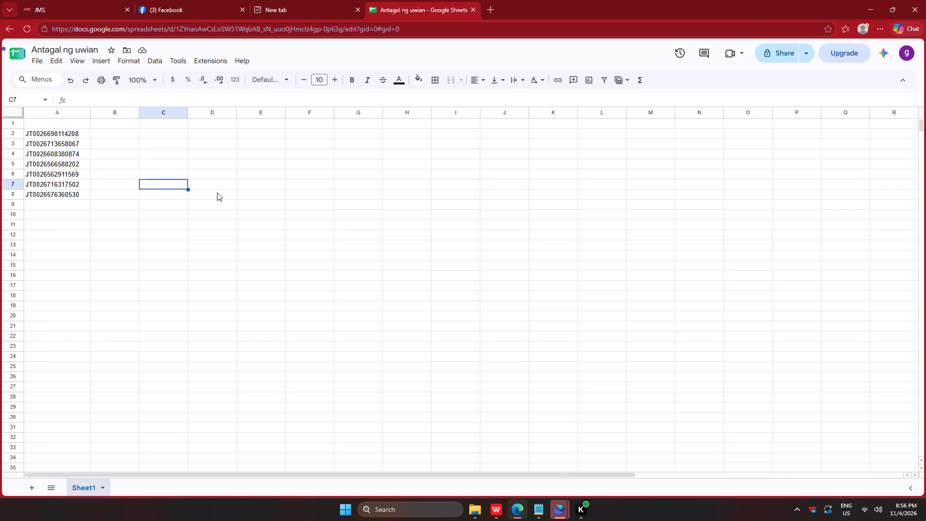
pyautogui.click(379, 224)
pyautogui.click(375, 223)
pyautogui.click(66, 133)
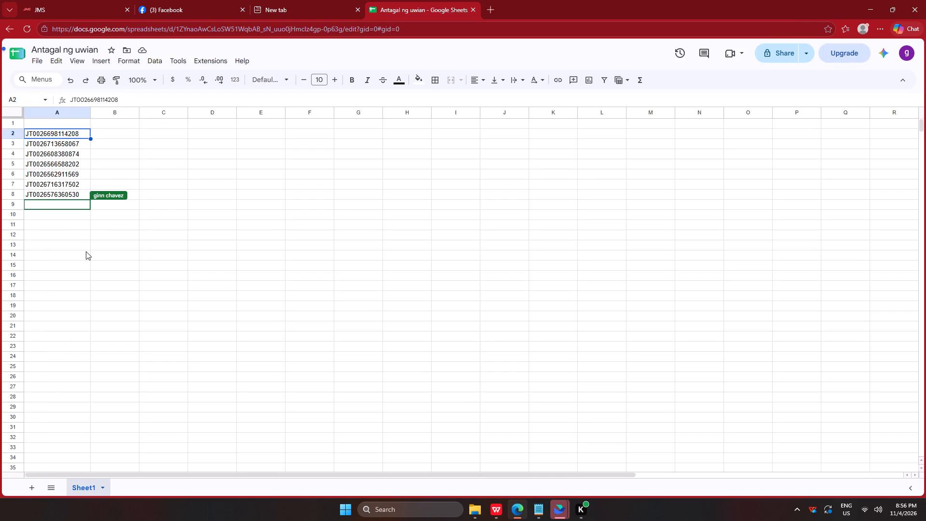
pyautogui.hotkey('ctrl', 'shift', 'Down')
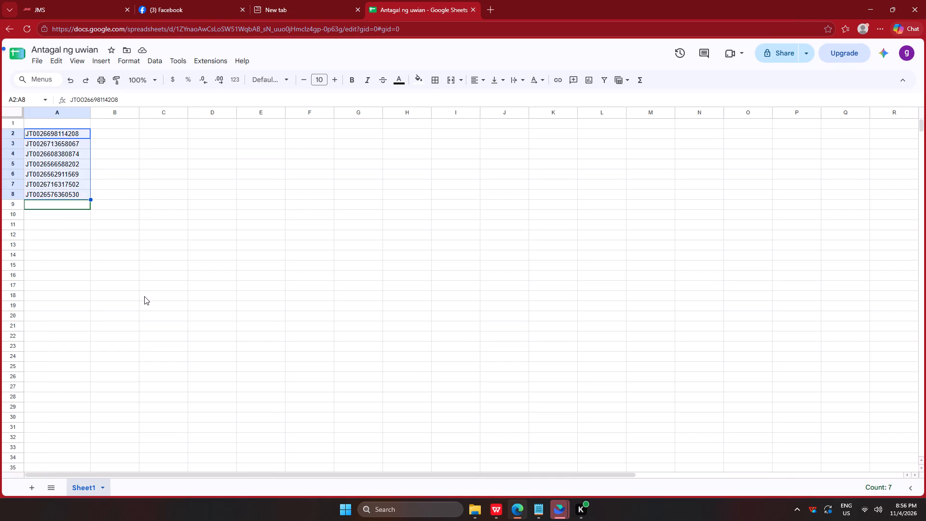
pyautogui.hotkey('ctrl', 'c')
pyautogui.hotkey('ctrl', 'c')
# Switch to Notepad and replace the whole old waybill list with the copied waybill numbers.
pyautogui.click(45, 0)
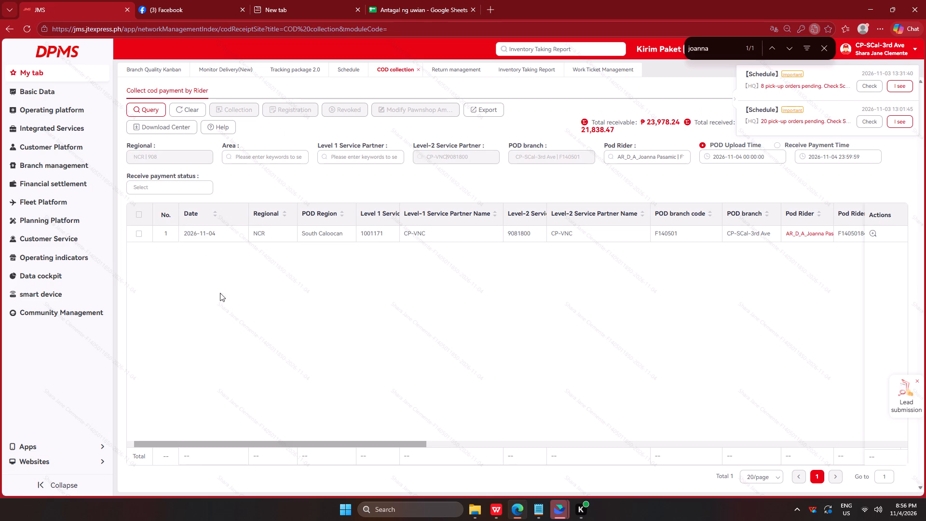
pyautogui.click(220, 302)
pyautogui.click(540, 495)
pyautogui.click(540, 501)
pyautogui.click(686, 269)
pyautogui.scroll(4, 663, 121)
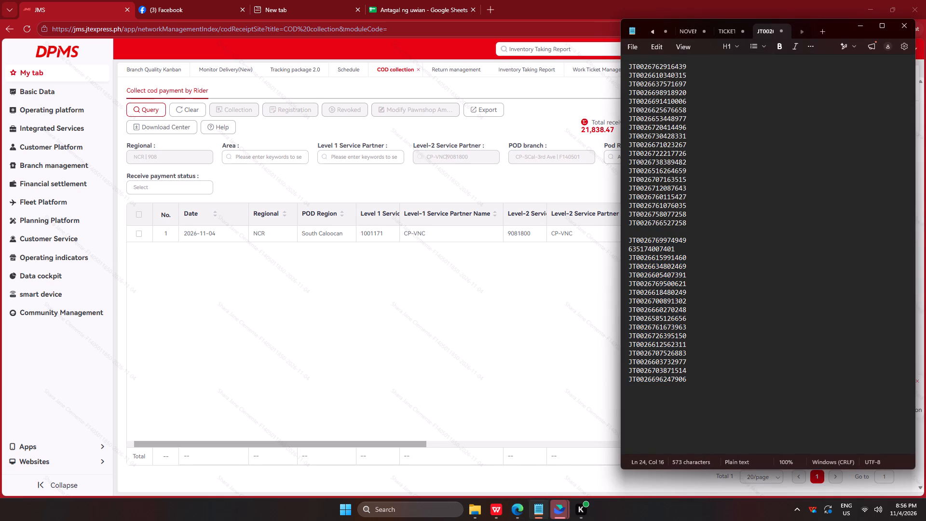
pyautogui.moveTo(628, 65); pyautogui.dragTo(704, 391)
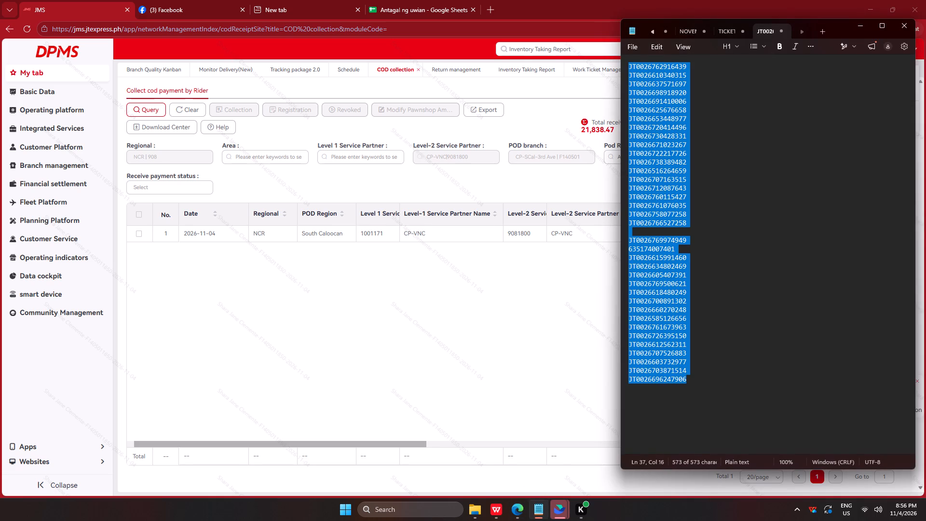
pyautogui.hotkey('ctrl', 'v')
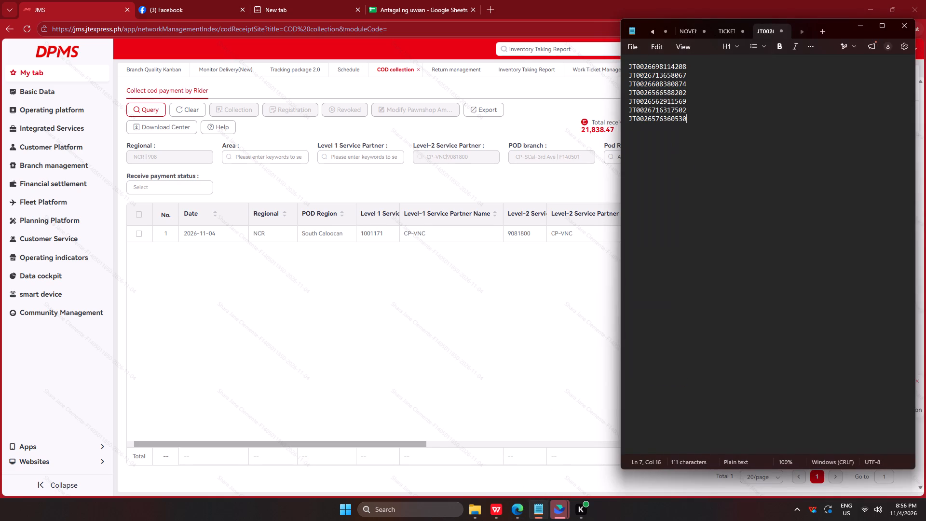
pyautogui.click(704, 269)
pyautogui.click(673, 65)
pyautogui.doubleClick(668, 66)
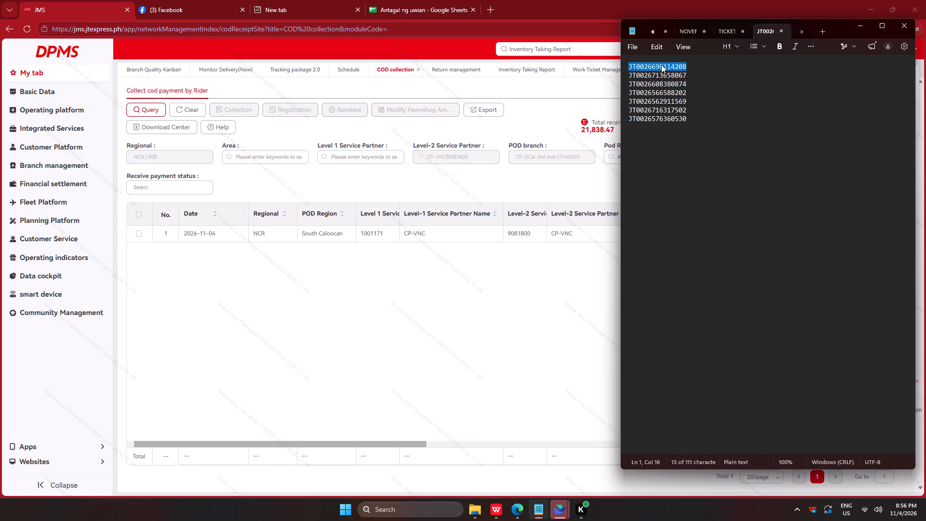
pyautogui.hotkey('ctrl', 'c')
pyautogui.click(422, 81)
pyautogui.click(462, 69)
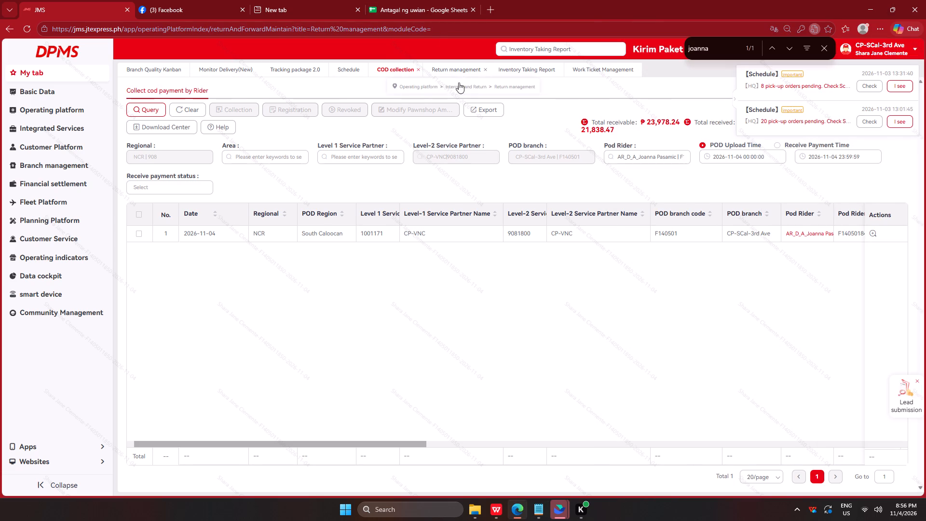
pyautogui.click(251, 95)
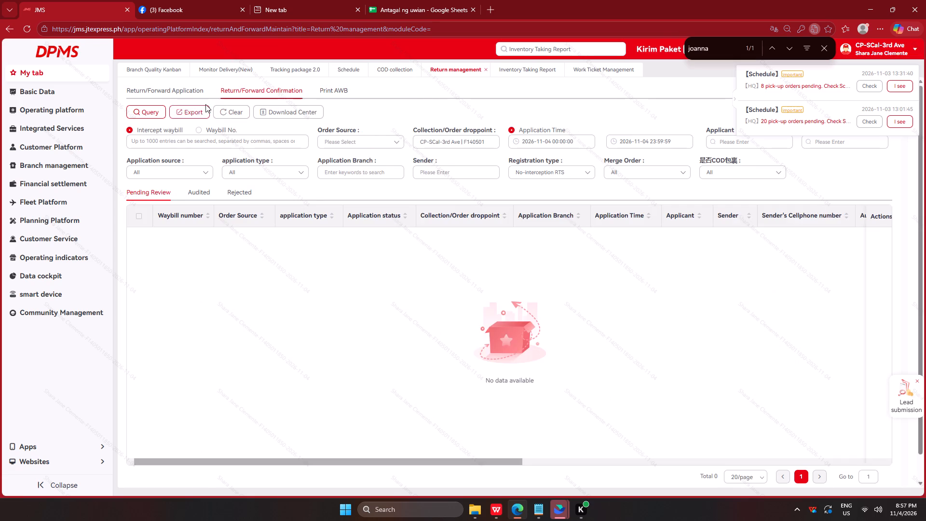
pyautogui.click(169, 92)
pyautogui.click(274, 111)
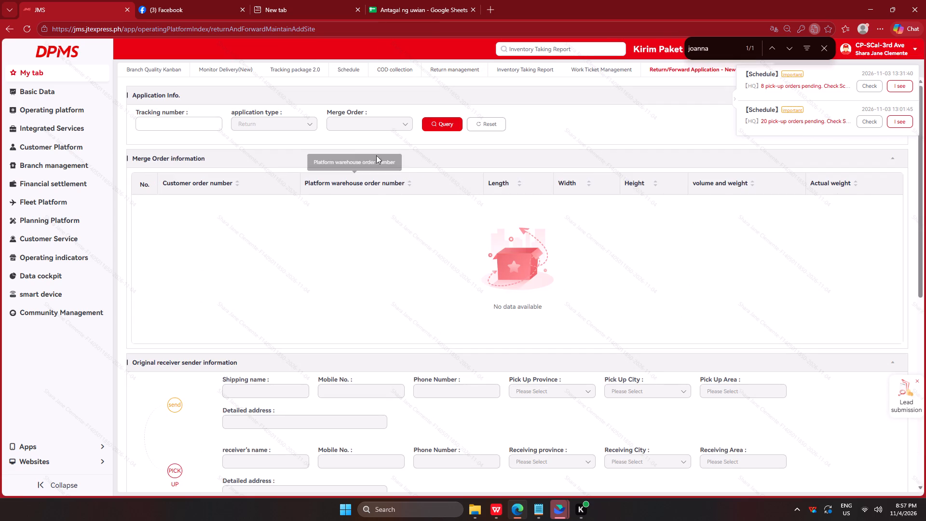
# Collapse the form's sections for merge order information, original receiver and sender, and new order sender information.
pyautogui.click(457, 163)
pyautogui.click(449, 179)
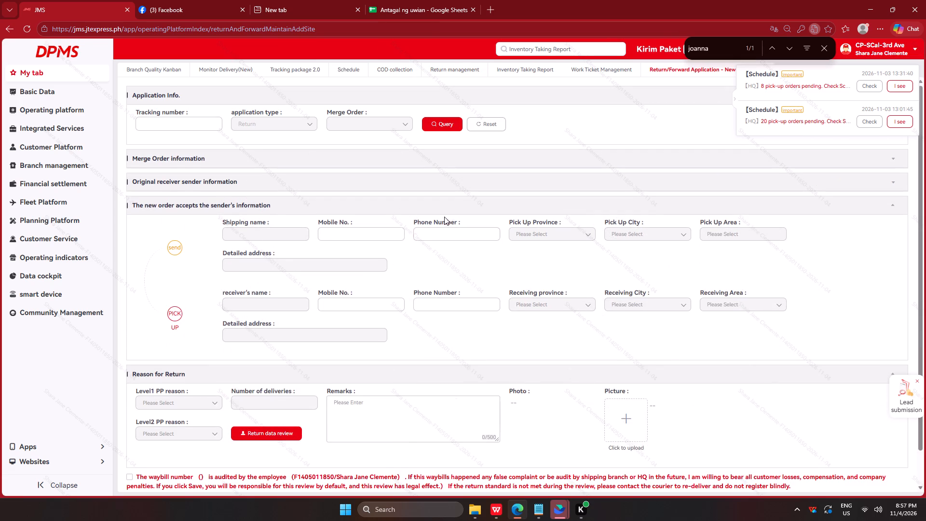
pyautogui.click(448, 210)
pyautogui.click(193, 126)
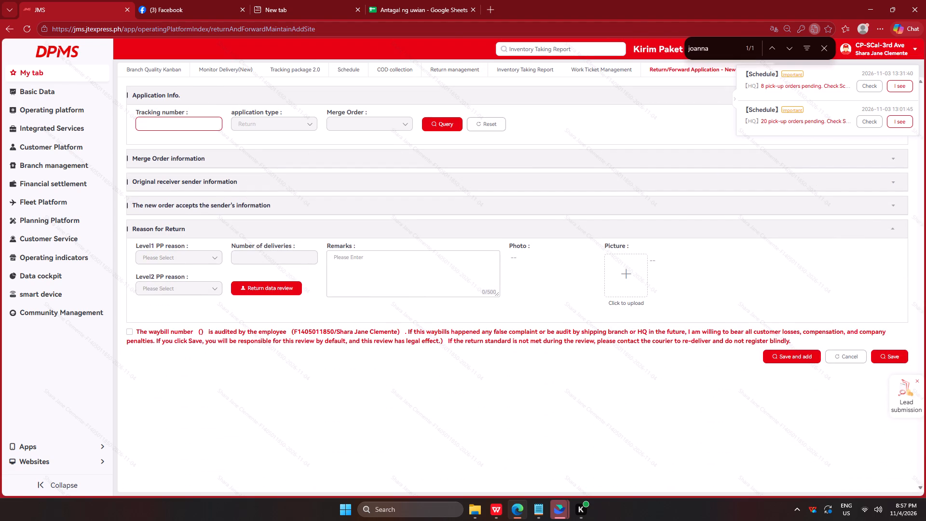
pyautogui.hotkey('ctrl', 'v')
pyautogui.click(432, 127)
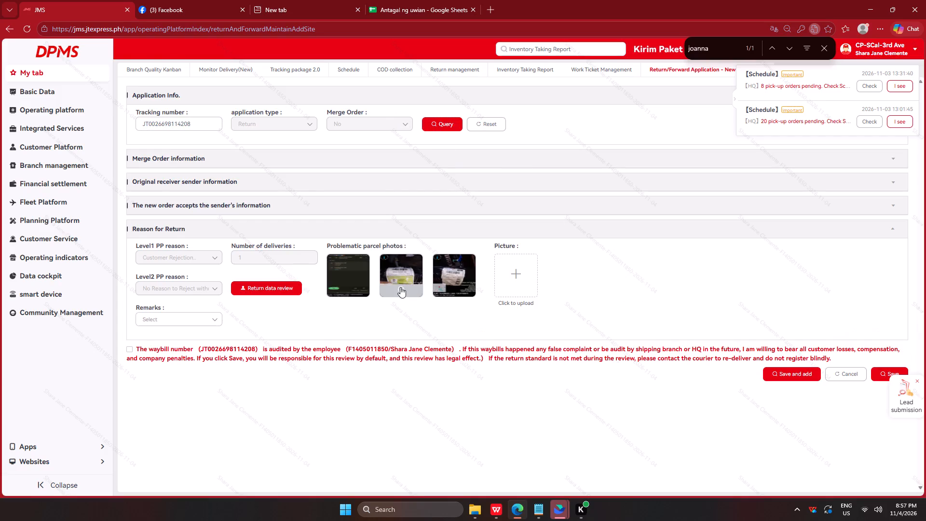
pyautogui.click(400, 289)
pyautogui.rightClick(384, 212)
pyautogui.click(415, 237)
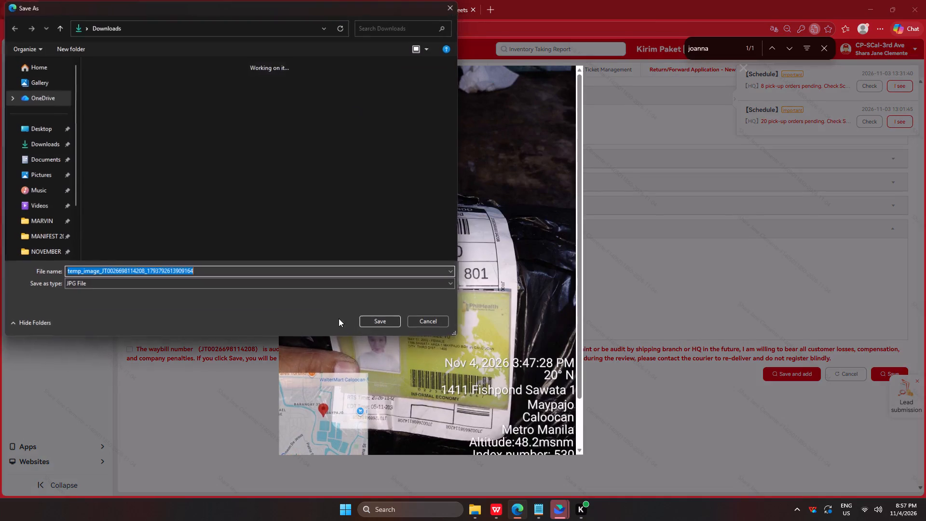
pyautogui.click(391, 322)
pyautogui.click(231, 348)
pyautogui.click(510, 273)
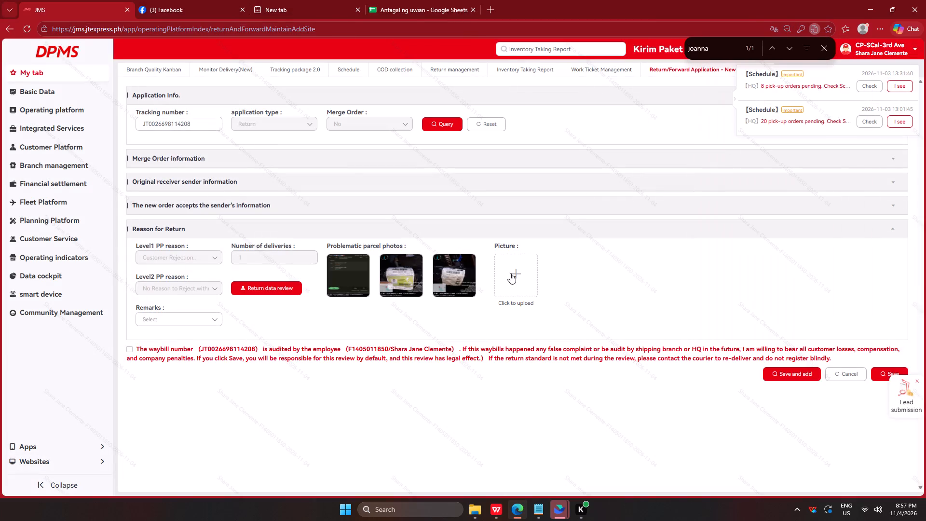
pyautogui.doubleClick(126, 100)
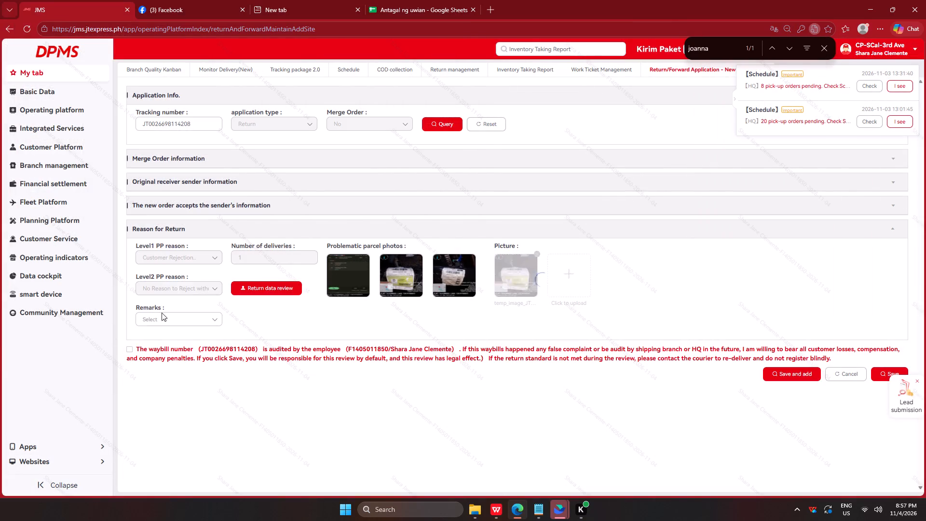
pyautogui.click(165, 323)
pyautogui.click(190, 346)
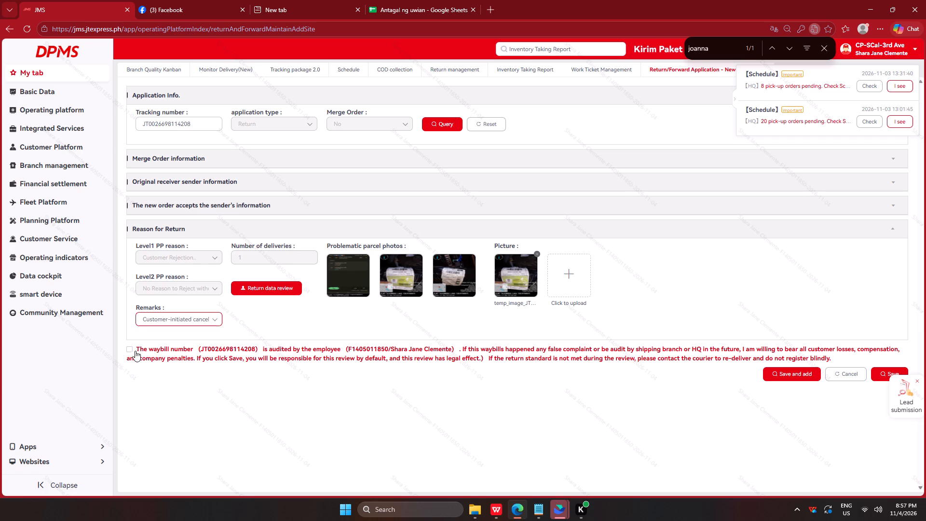
pyautogui.click(129, 350)
pyautogui.click(779, 372)
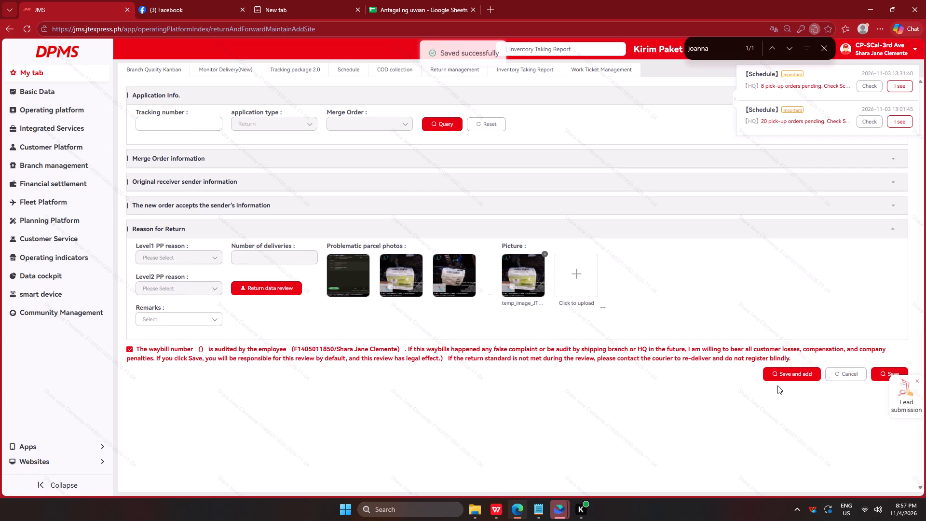
pyautogui.hotkey('alt', 'Tab')
pyautogui.doubleClick(646, 74)
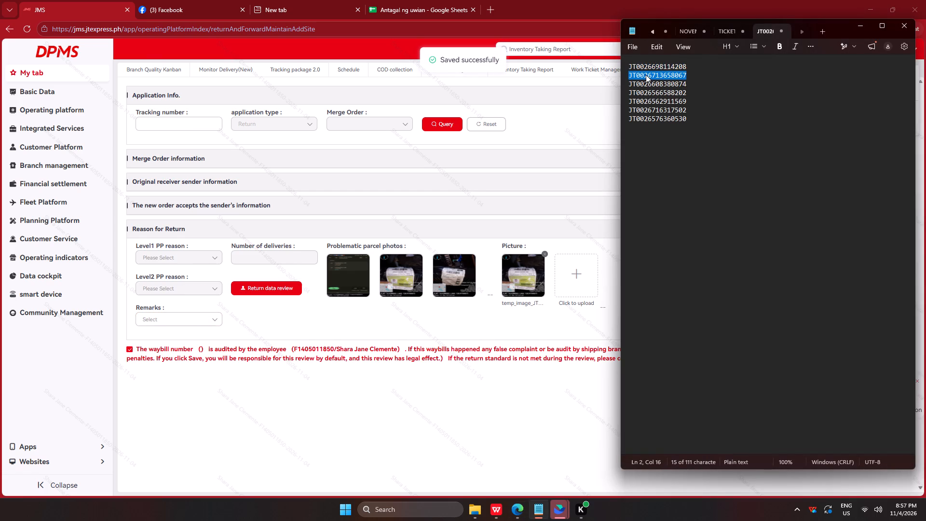
pyautogui.hotkey('ctrl', 'c')
pyautogui.click(177, 122)
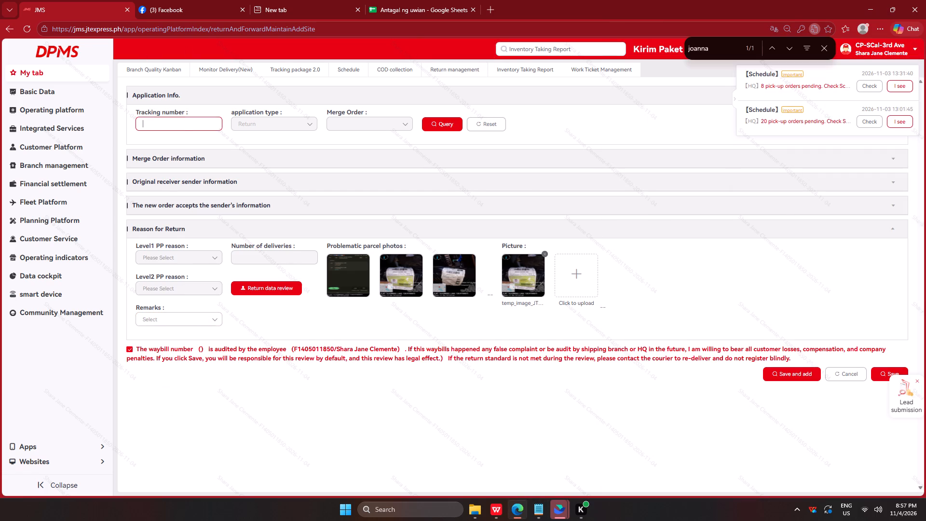
pyautogui.hotkey('ctrl', 'v')
pyautogui.click(428, 115)
pyautogui.click(429, 121)
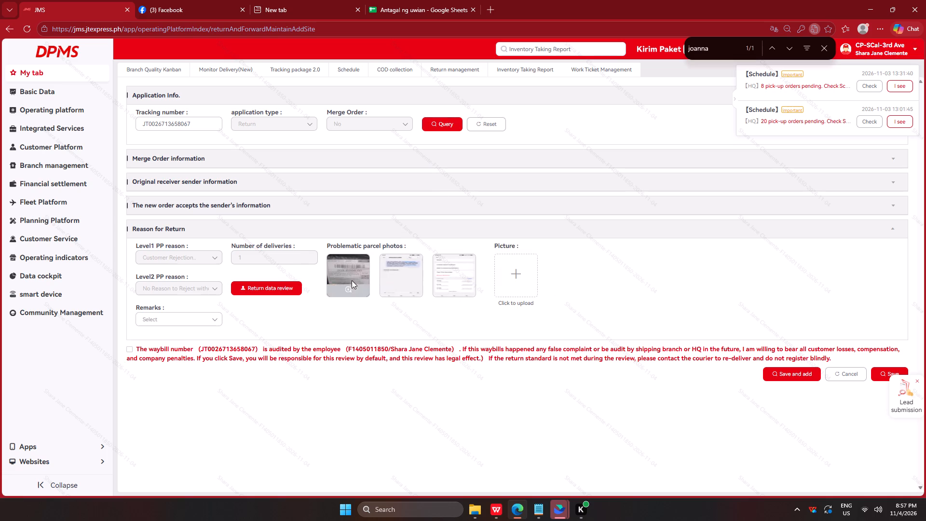
pyautogui.click(347, 291)
pyautogui.rightClick(388, 165)
pyautogui.click(439, 192)
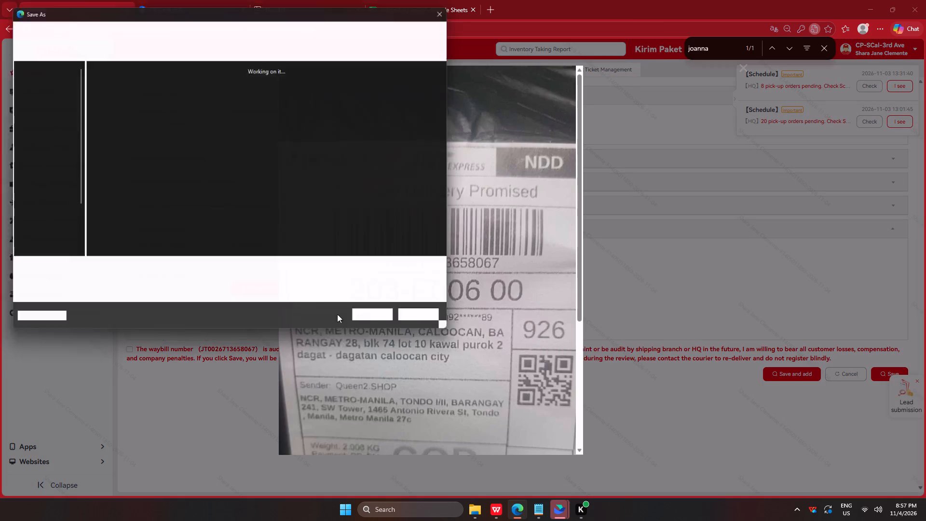
pyautogui.click(381, 321)
pyautogui.click(247, 416)
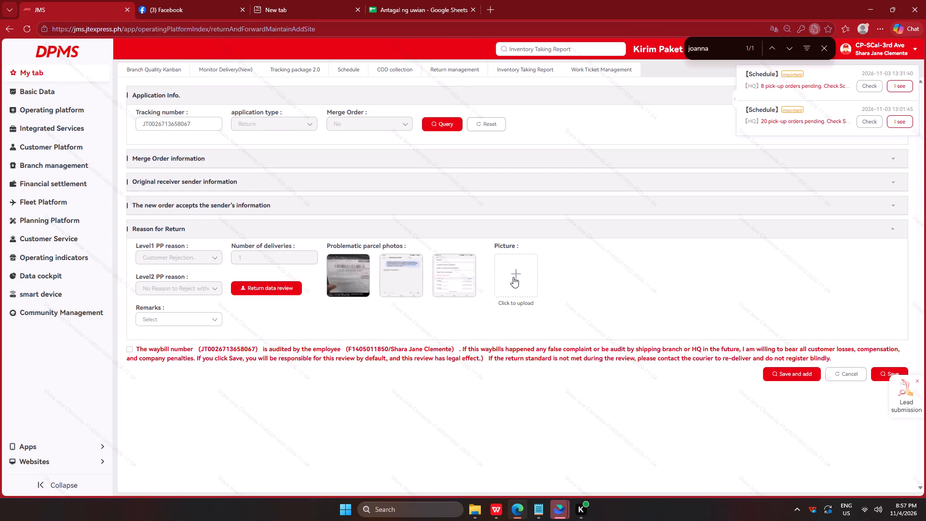
pyautogui.click(514, 281)
pyautogui.doubleClick(113, 112)
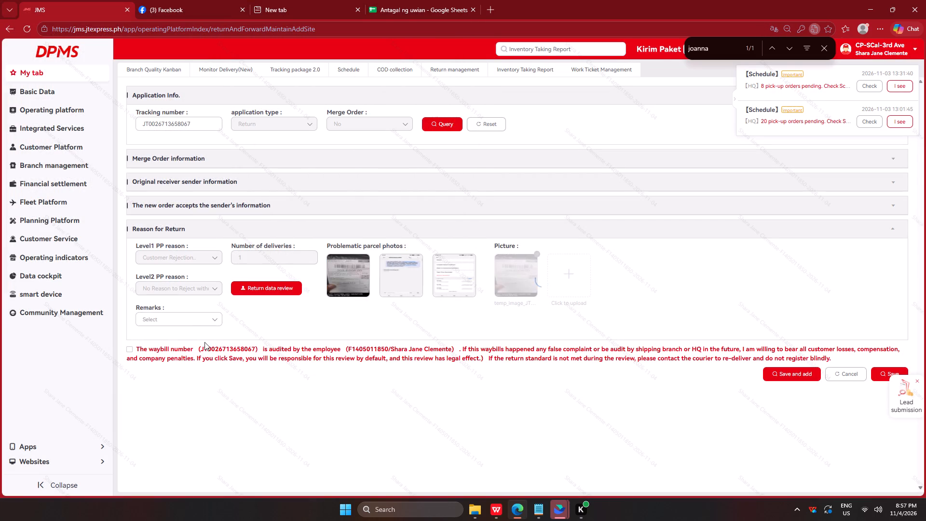
pyautogui.click(191, 318)
pyautogui.click(194, 339)
pyautogui.click(130, 349)
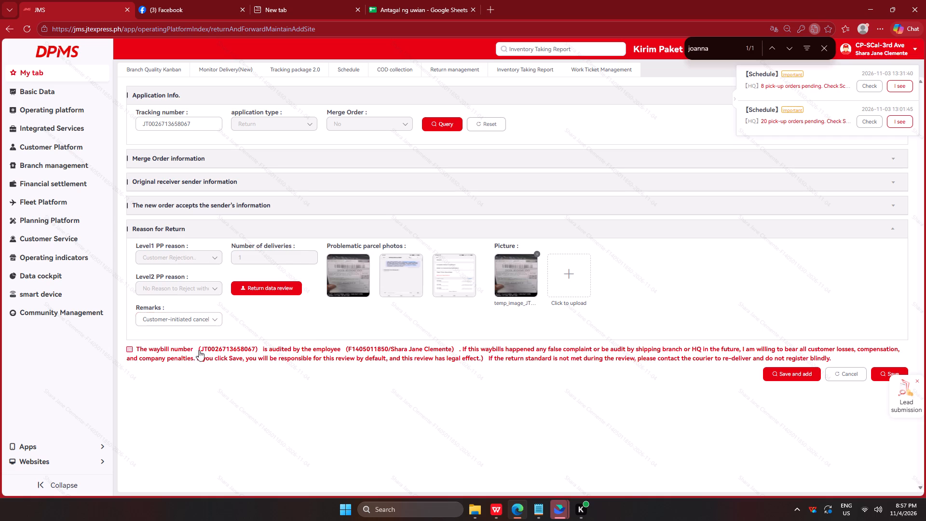
pyautogui.click(789, 368)
pyautogui.hotkey('alt', 'Tab')
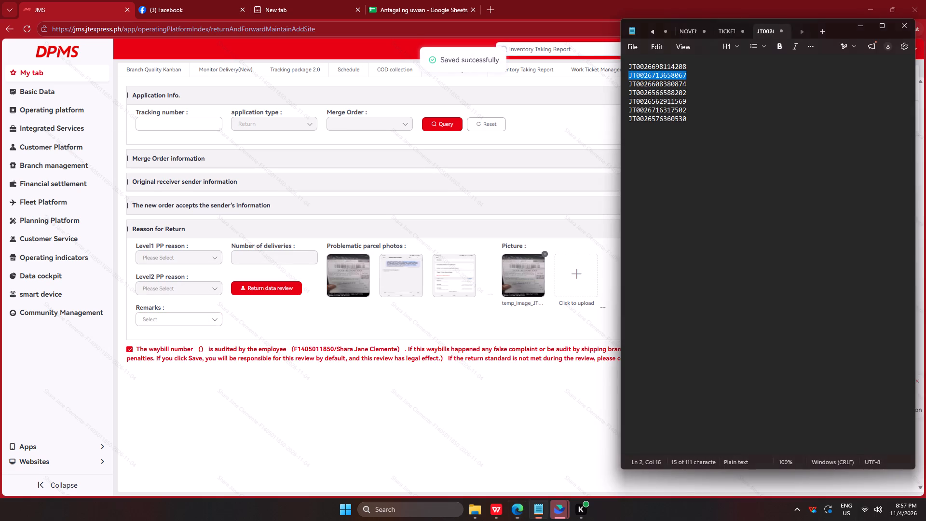
pyautogui.doubleClick(673, 83)
pyautogui.hotkey('ctrl', 'c')
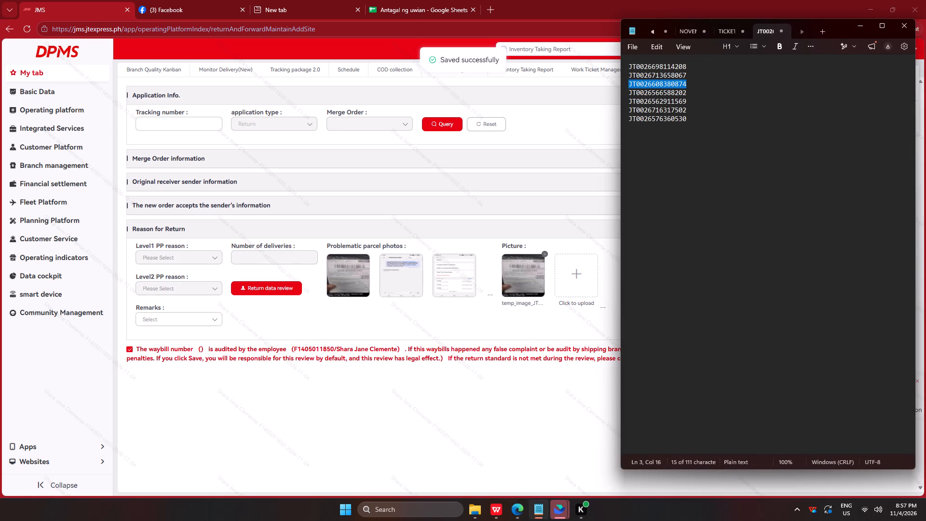
pyautogui.click(187, 124)
pyautogui.hotkey('ctrl', 'v')
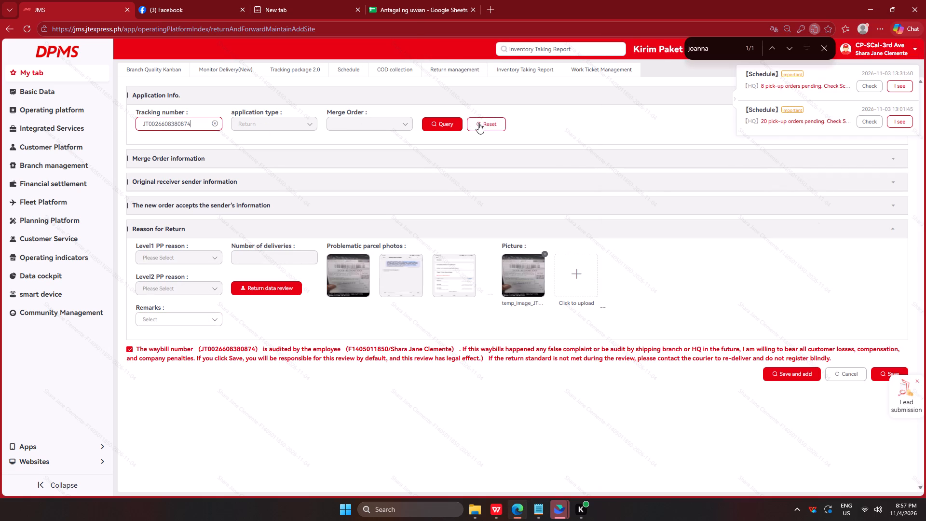
pyautogui.click(435, 123)
pyautogui.click(349, 289)
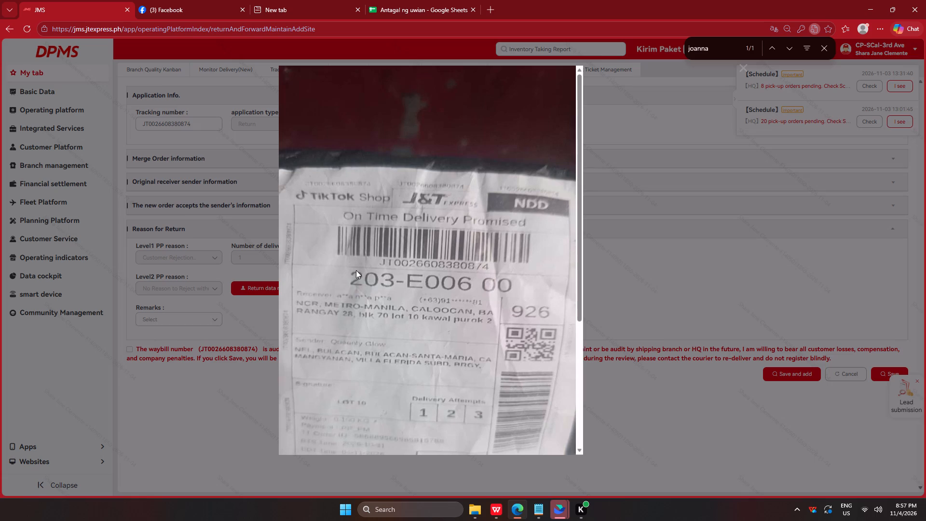
pyautogui.click(418, 169)
pyautogui.rightClick(418, 169)
pyautogui.click(439, 194)
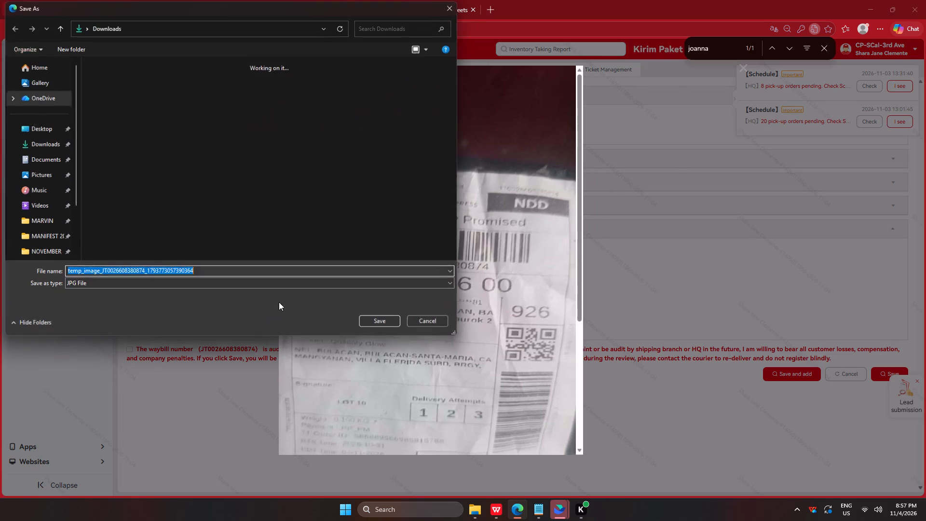
pyautogui.click(381, 316)
pyautogui.click(188, 413)
pyautogui.click(527, 267)
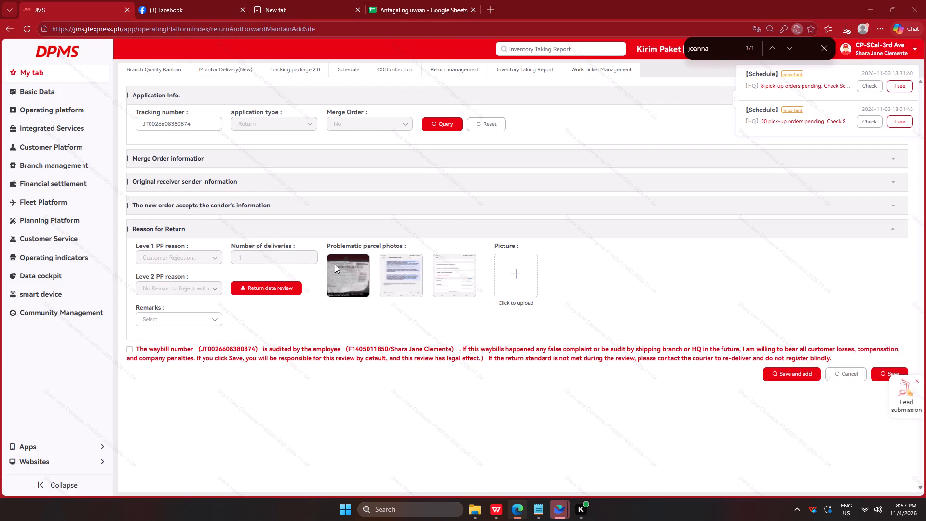
pyautogui.doubleClick(121, 104)
pyautogui.click(159, 319)
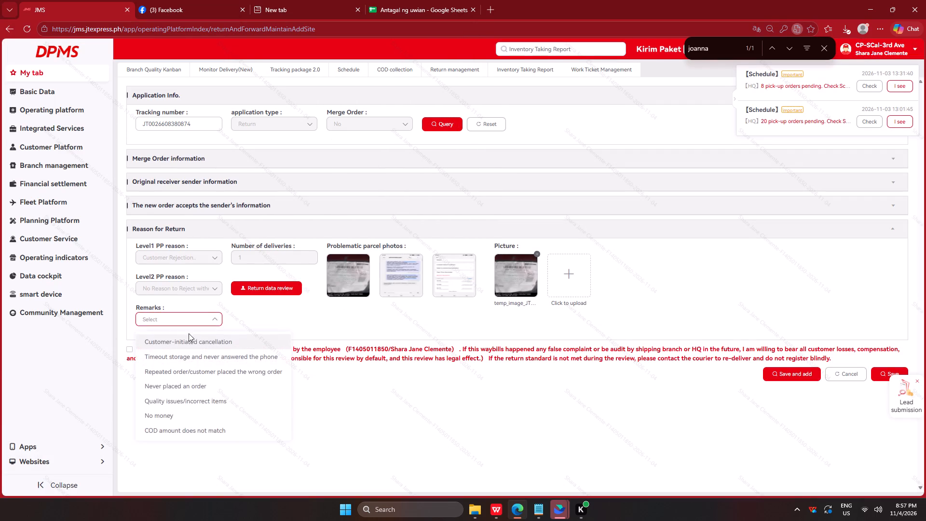
pyautogui.click(190, 339)
pyautogui.click(132, 348)
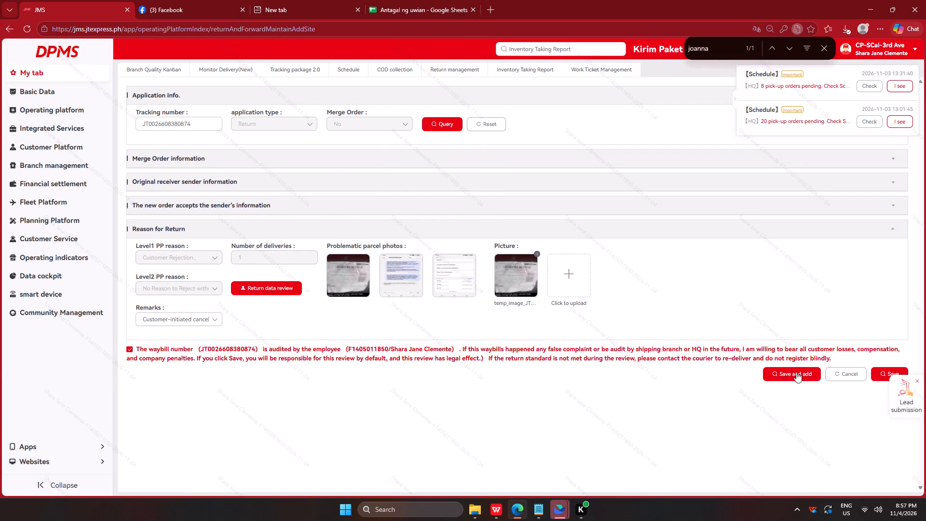
pyautogui.click(801, 371)
pyautogui.hotkey('alt', 'Tab')
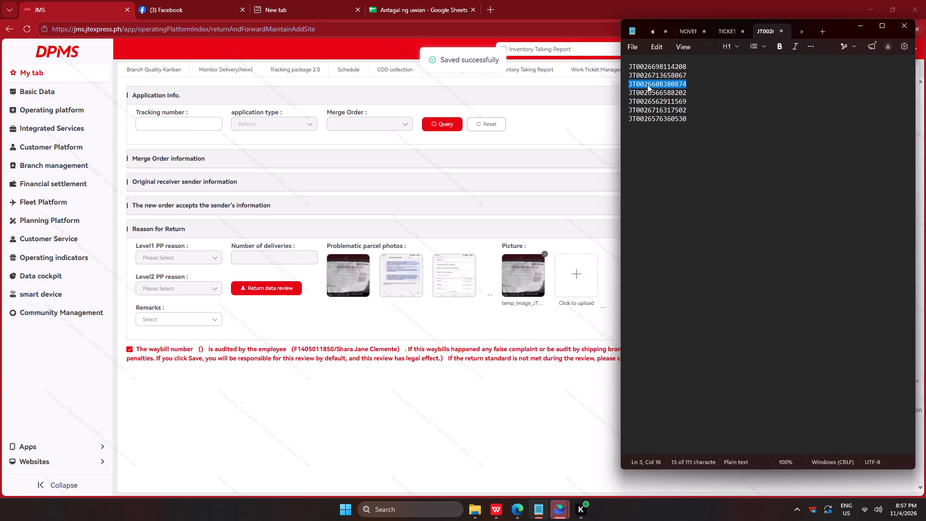
pyautogui.doubleClick(646, 90)
pyautogui.hotkey('ctrl', 'c')
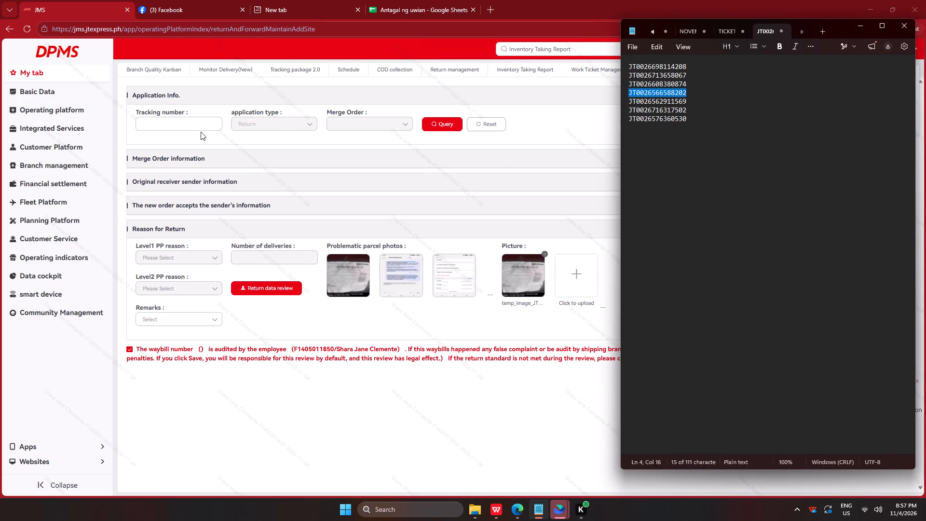
pyautogui.click(199, 130)
pyautogui.hotkey('ctrl', 'v')
pyautogui.click(430, 119)
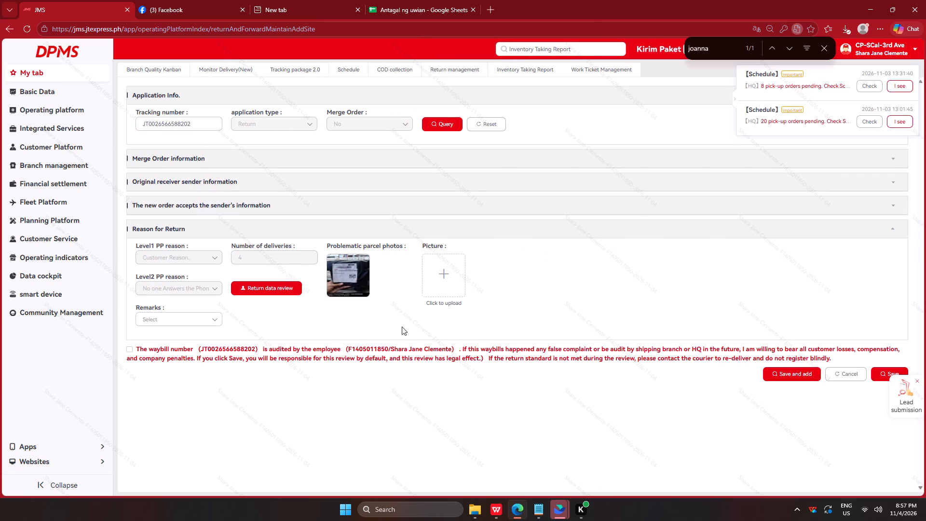
pyautogui.click(350, 292)
pyautogui.rightClick(402, 190)
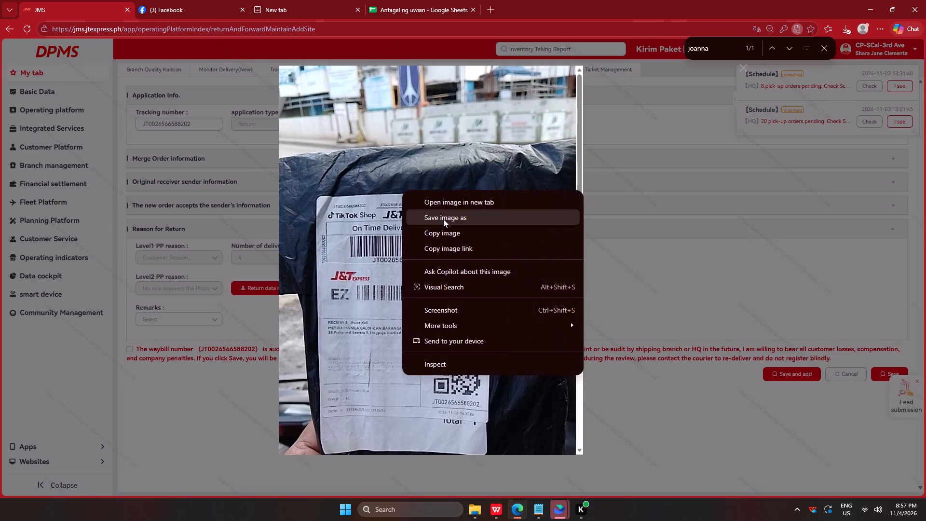
pyautogui.click(443, 219)
pyautogui.click(379, 319)
pyautogui.click(233, 368)
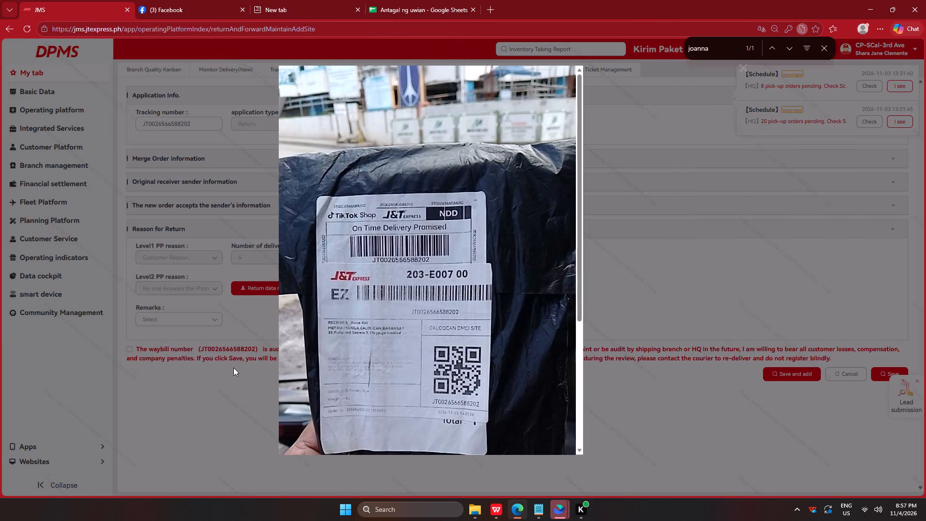
pyautogui.click(455, 268)
pyautogui.doubleClick(98, 95)
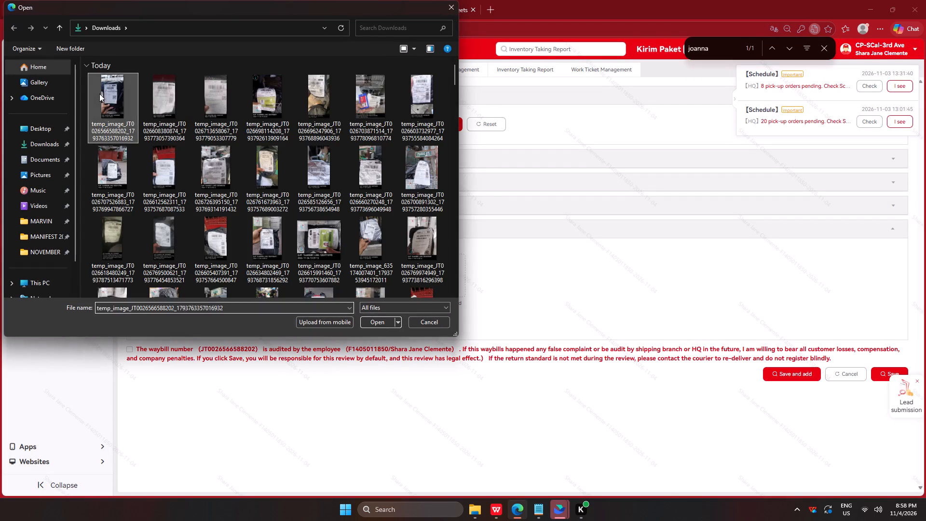
pyautogui.click(177, 315)
pyautogui.click(192, 355)
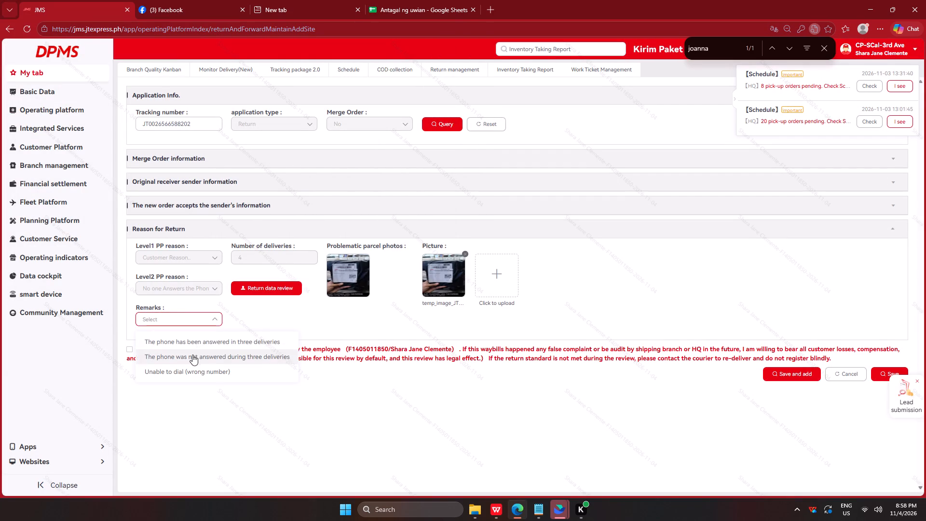
pyautogui.click(129, 350)
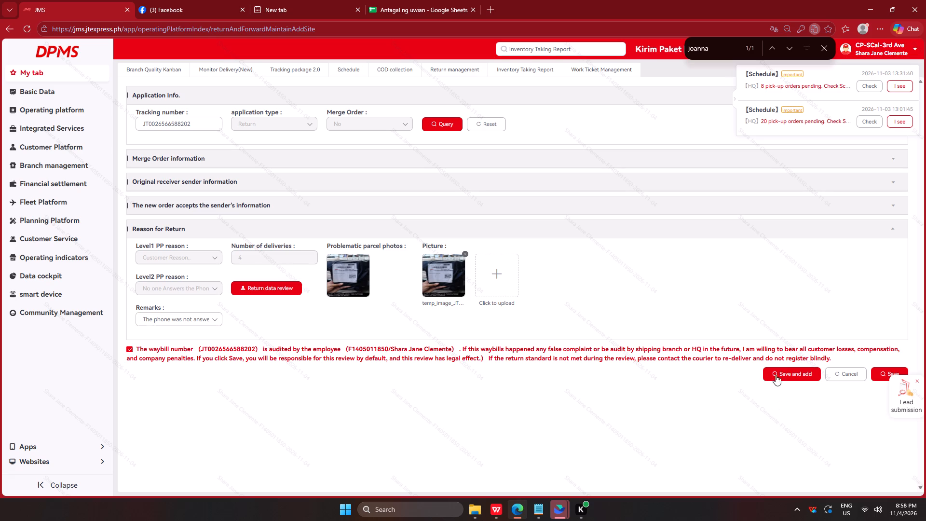
pyautogui.click(774, 369)
pyautogui.hotkey('alt', 'Tab')
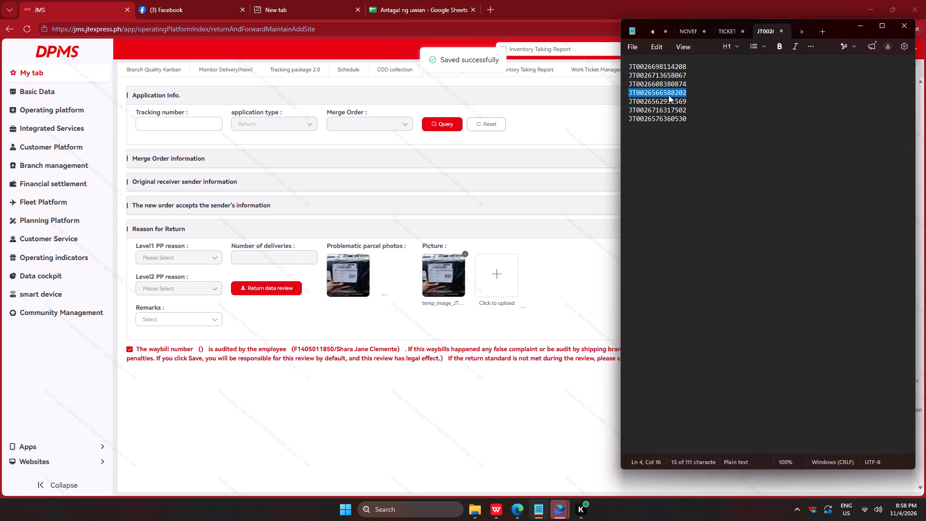
pyautogui.doubleClick(667, 98)
pyautogui.hotkey('ctrl', 'c')
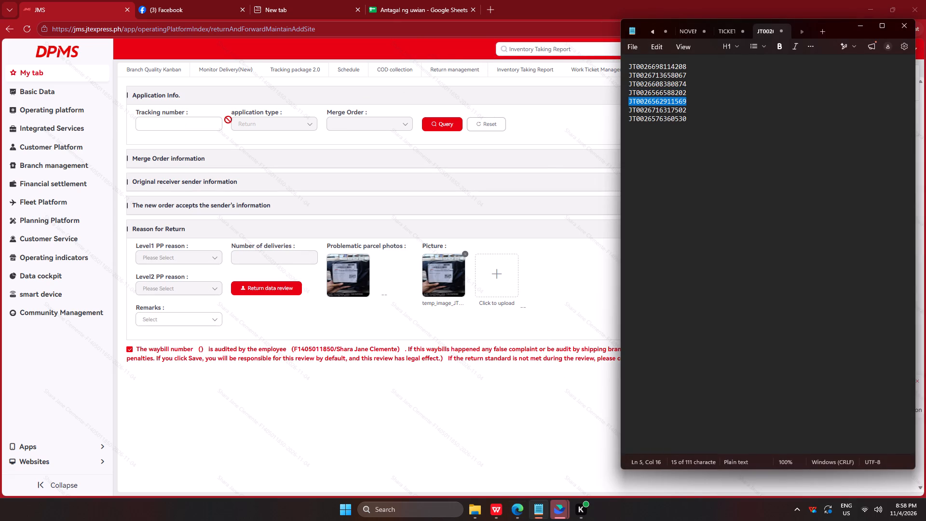
pyautogui.click(203, 123)
pyautogui.hotkey('ctrl', 'v')
pyautogui.click(436, 124)
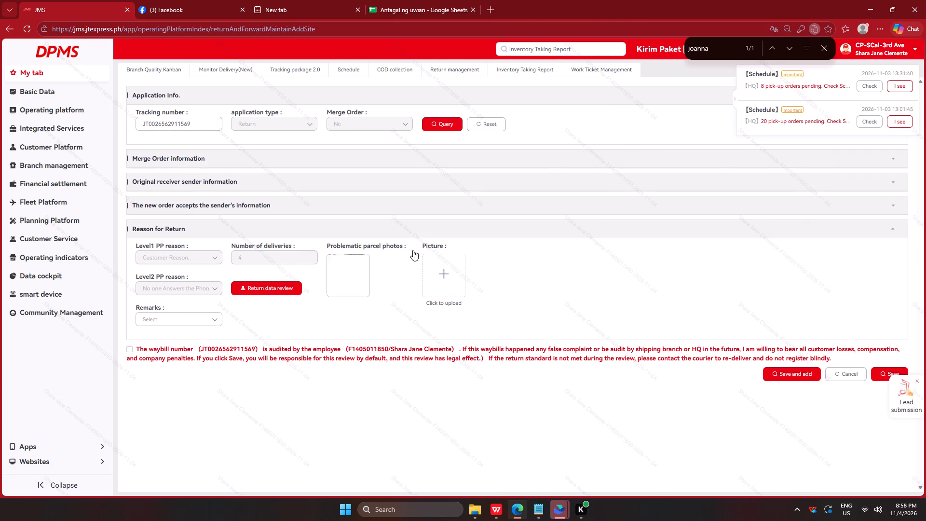
pyautogui.click(347, 290)
pyautogui.moveTo(382, 224); pyautogui.dragTo(373, 230, button='right')
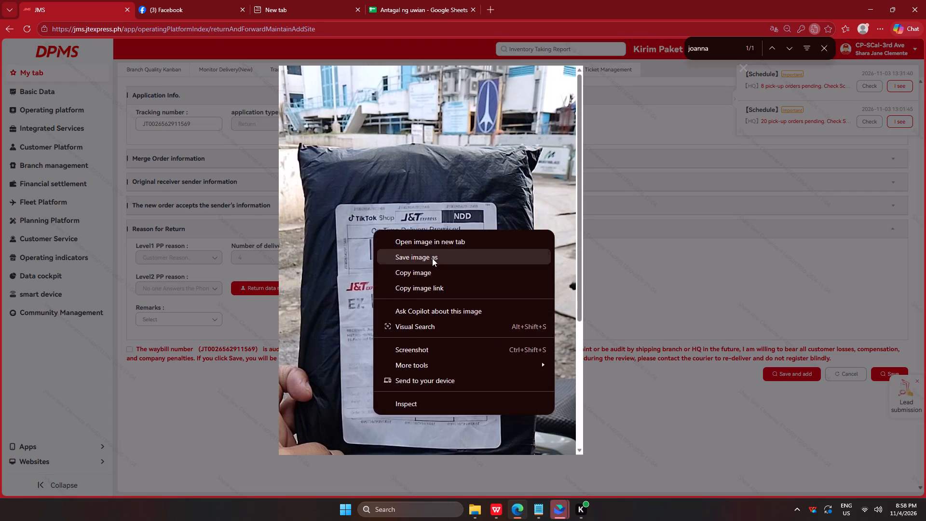
pyautogui.click(432, 258)
pyautogui.click(381, 318)
pyautogui.click(272, 308)
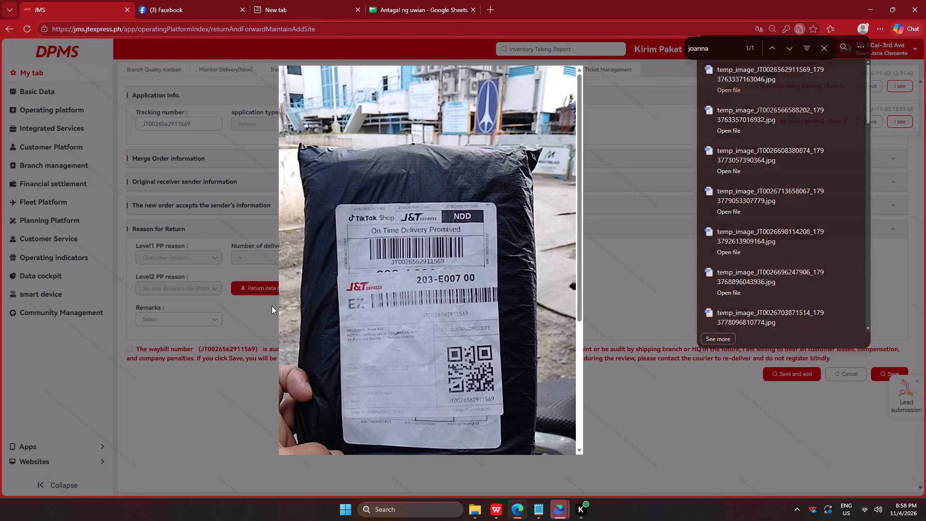
pyautogui.click(444, 271)
pyautogui.doubleClick(116, 93)
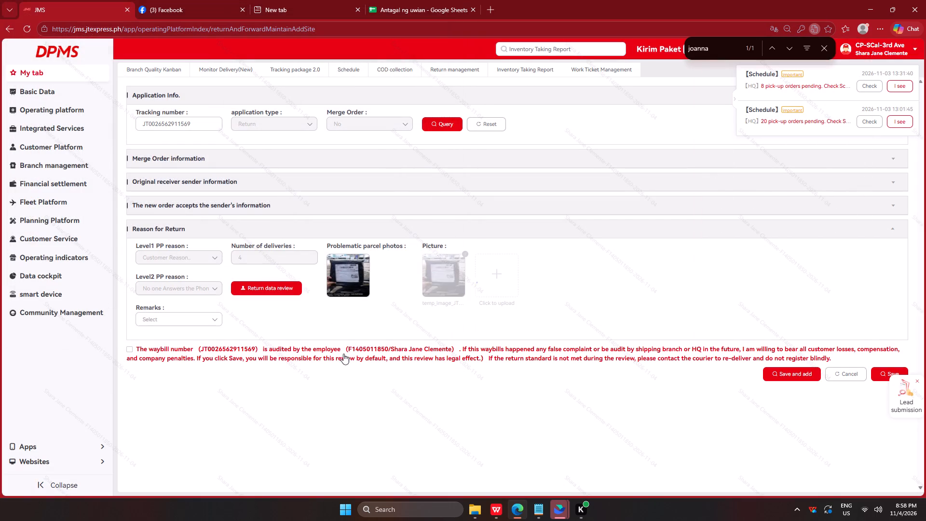
pyautogui.click(183, 314)
pyautogui.click(211, 356)
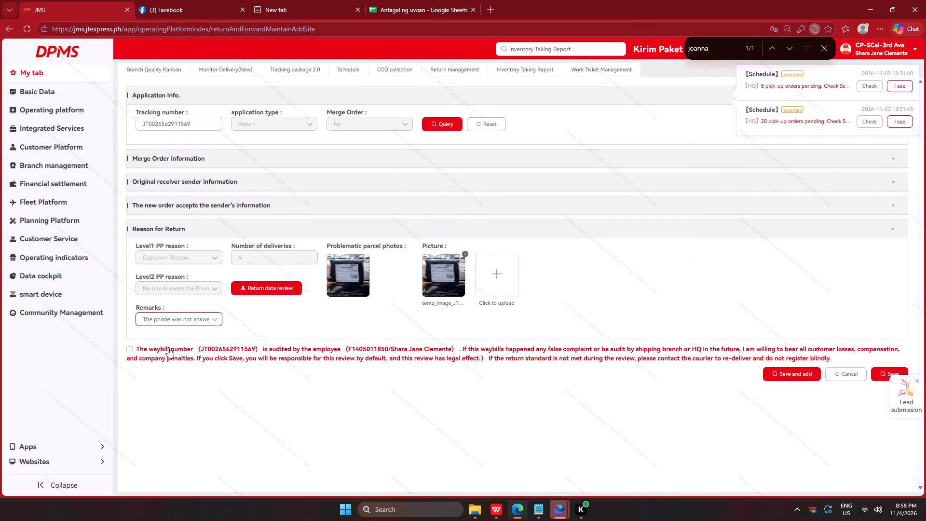
pyautogui.click(127, 348)
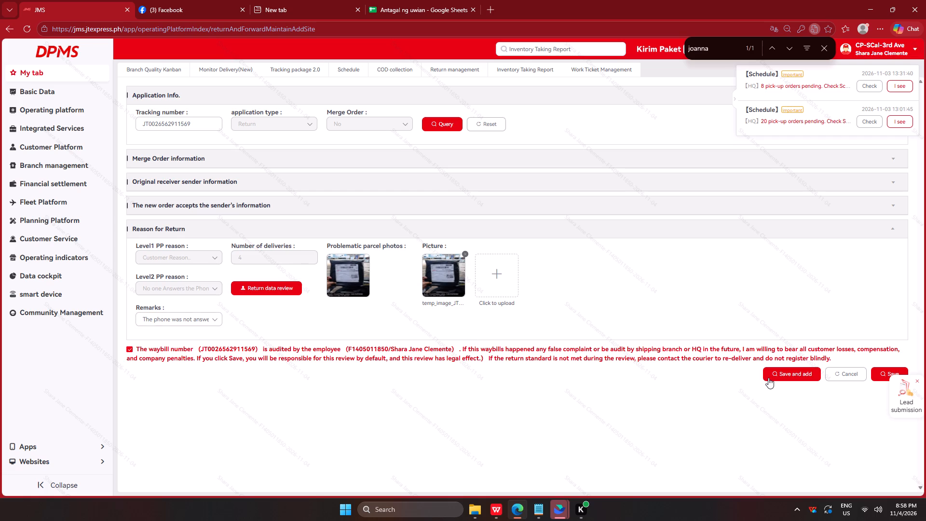
pyautogui.click(768, 378)
pyautogui.press('Tab')
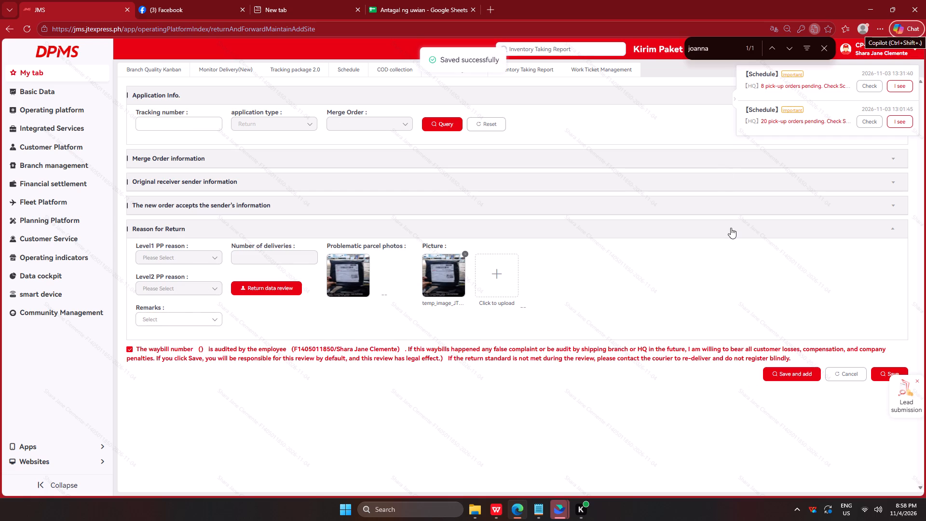
pyautogui.hotkey('alt', 'Tab')
pyautogui.doubleClick(662, 112)
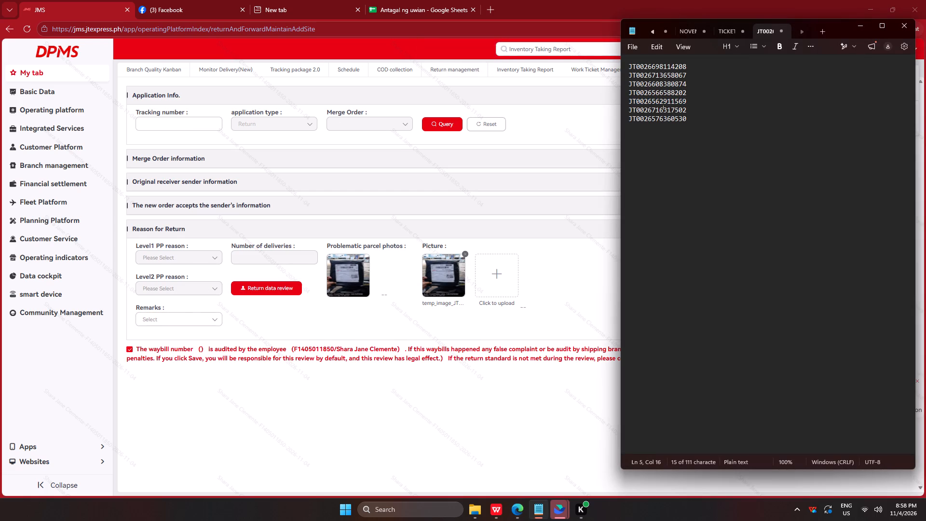
pyautogui.hotkey('ctrl', 'c')
pyautogui.click(186, 126)
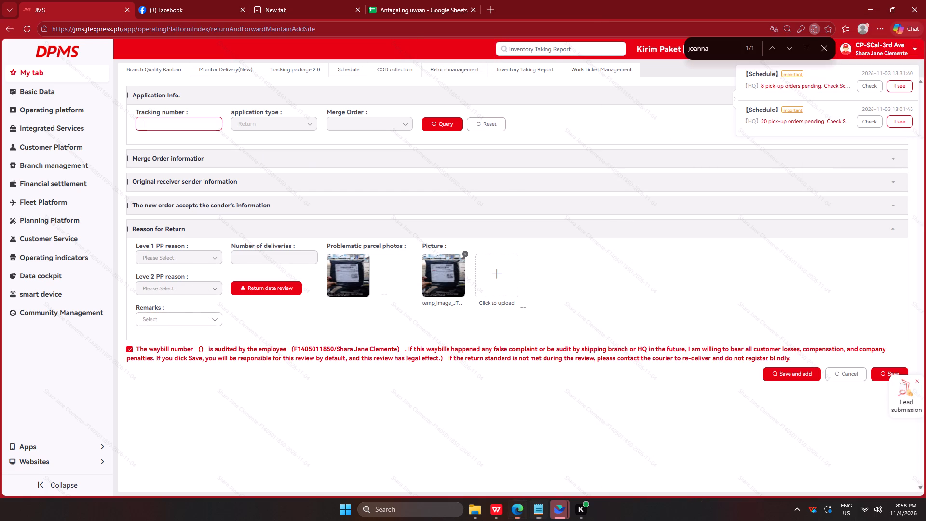
pyautogui.hotkey('ctrl', 'v')
pyautogui.click(461, 124)
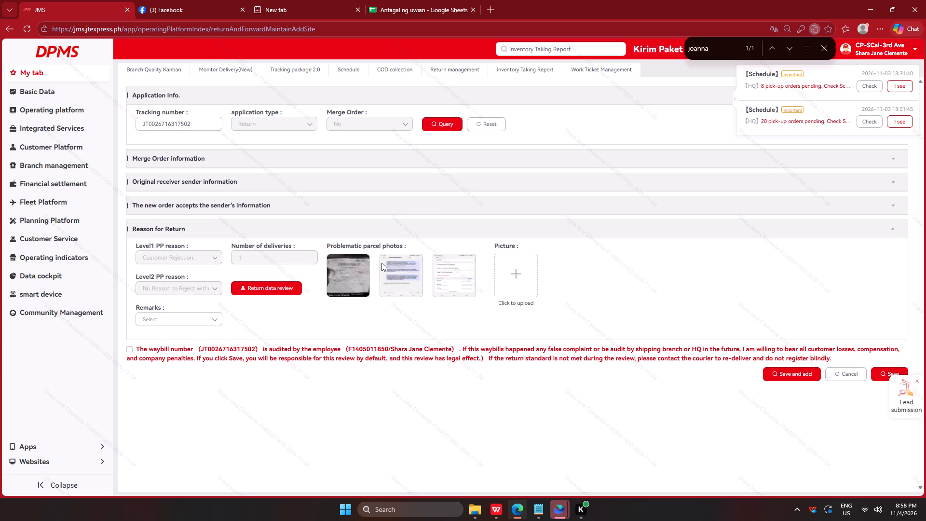
pyautogui.click(347, 288)
pyautogui.rightClick(392, 223)
pyautogui.click(422, 253)
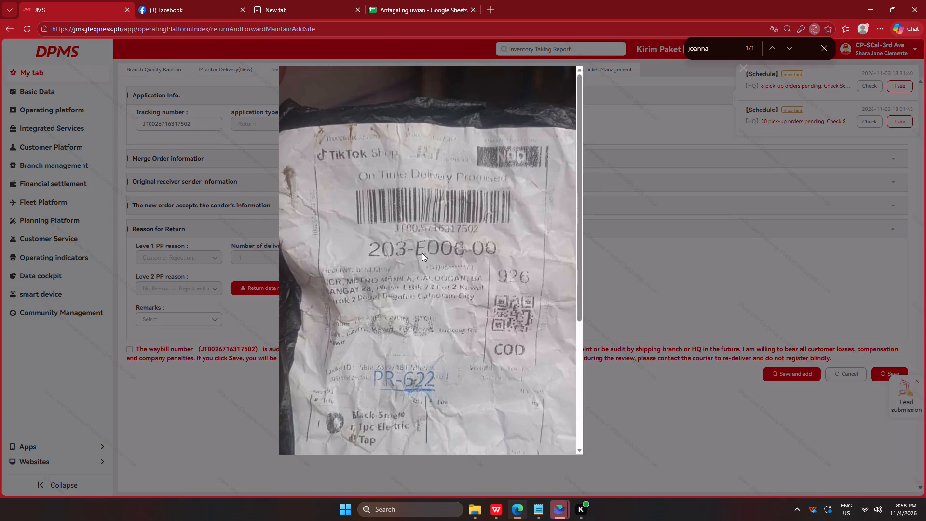
pyautogui.click(387, 320)
pyautogui.click(237, 371)
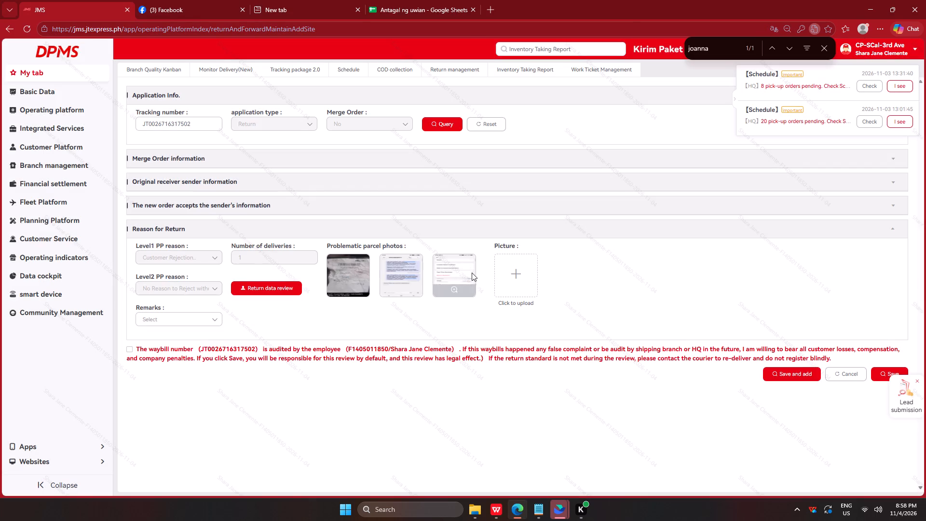
pyautogui.click(530, 271)
pyautogui.doubleClick(129, 100)
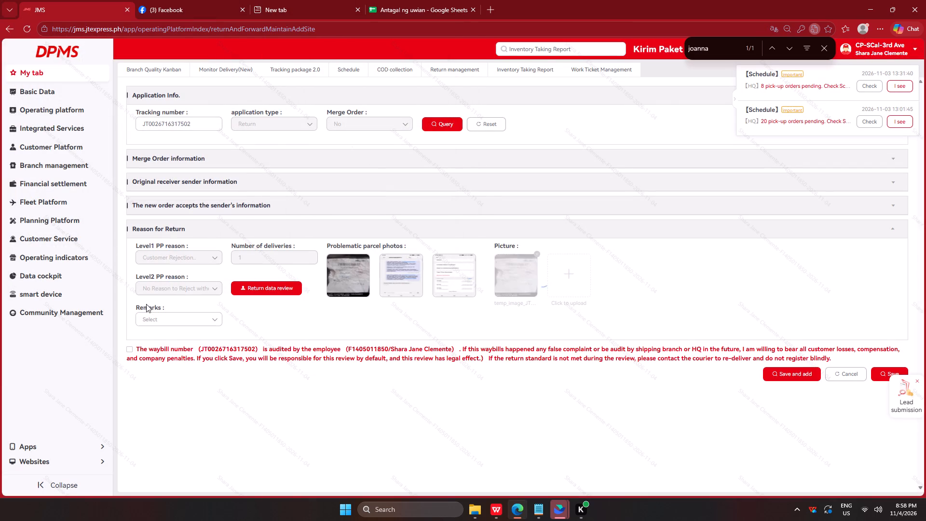
pyautogui.click(179, 317)
pyautogui.click(197, 343)
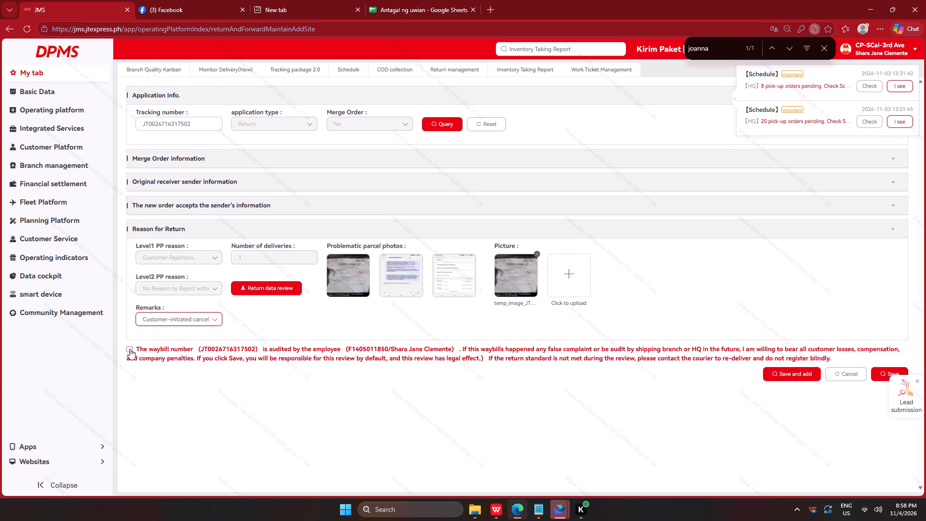
pyautogui.click(130, 349)
pyautogui.click(787, 376)
pyautogui.hotkey('alt', 'Tab')
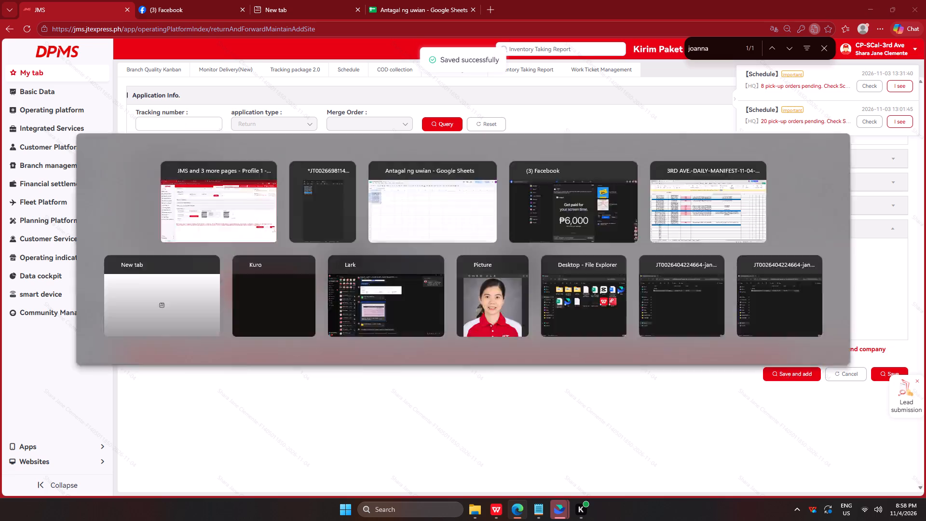
pyautogui.doubleClick(659, 123)
pyautogui.hotkey('ctrl', 'c')
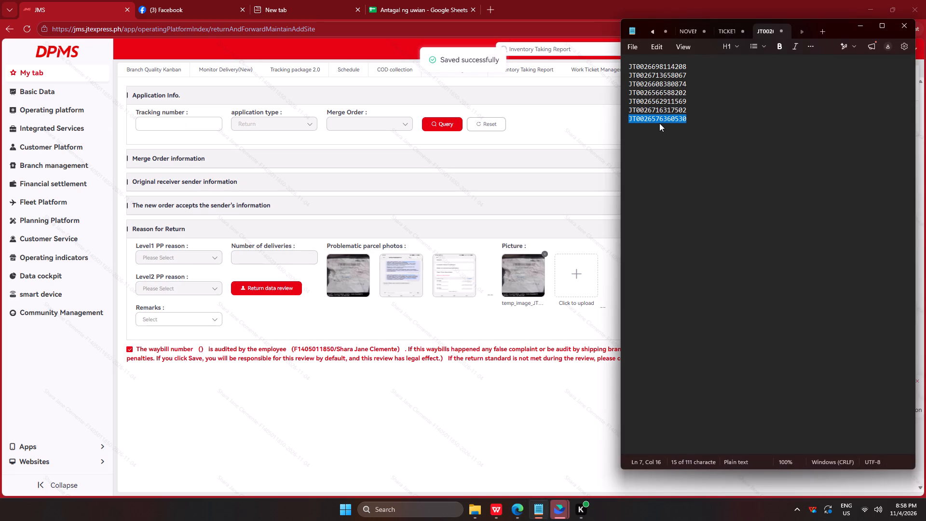
pyautogui.click(149, 118)
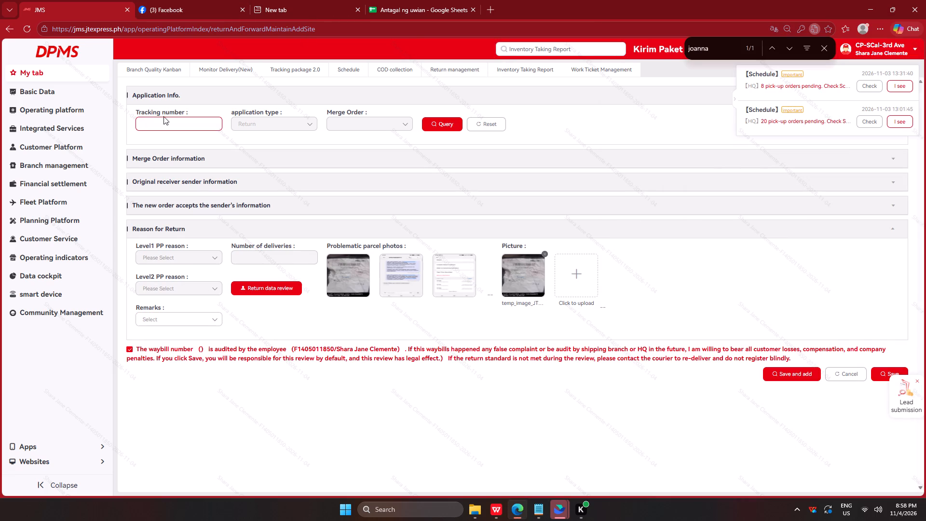
pyautogui.hotkey('ctrl', 'v')
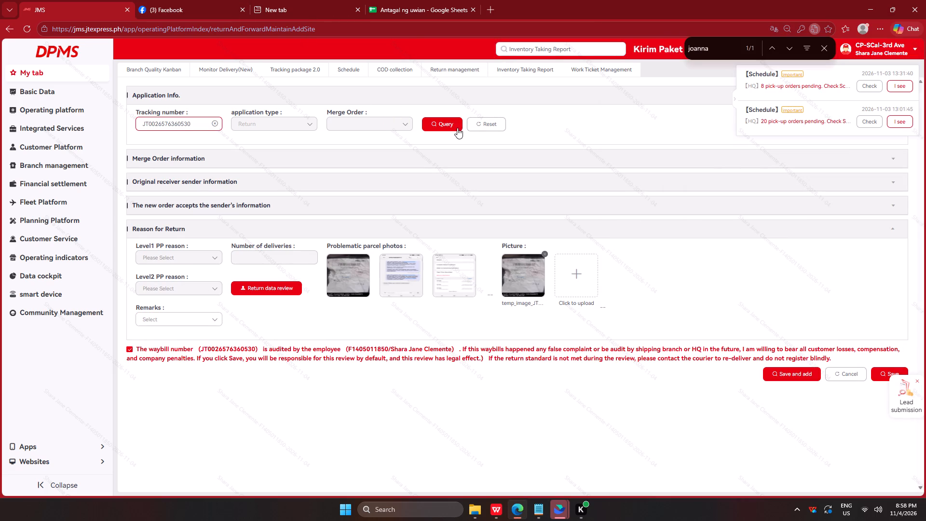
pyautogui.click(439, 123)
pyautogui.click(533, 290)
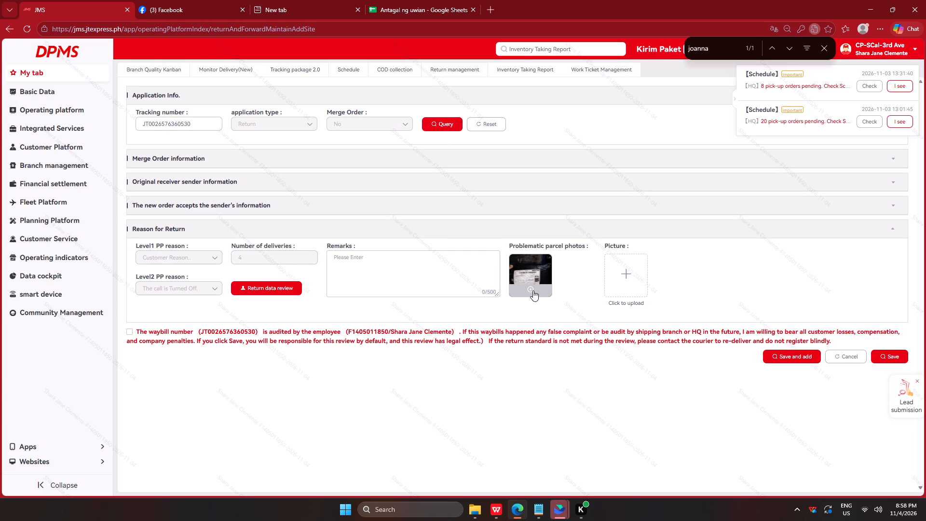
pyautogui.rightClick(547, 234)
pyautogui.click(584, 262)
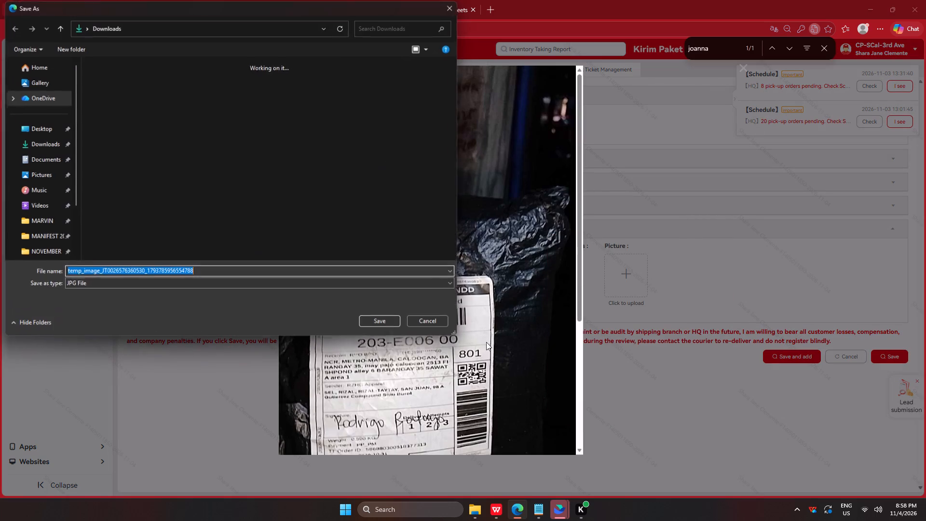
pyautogui.click(379, 324)
pyautogui.click(259, 394)
pyautogui.click(632, 263)
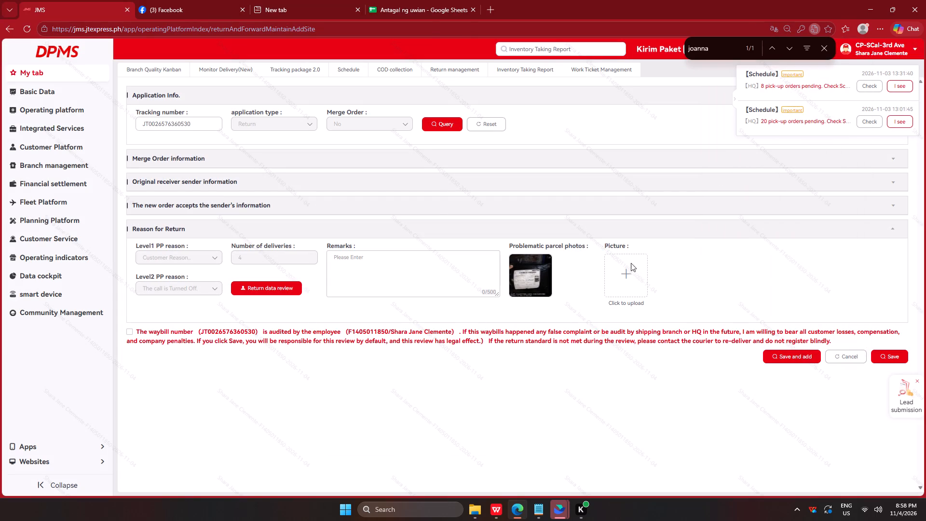
pyautogui.click(118, 99)
pyautogui.moveTo(119, 99); pyautogui.dragTo(121, 104)
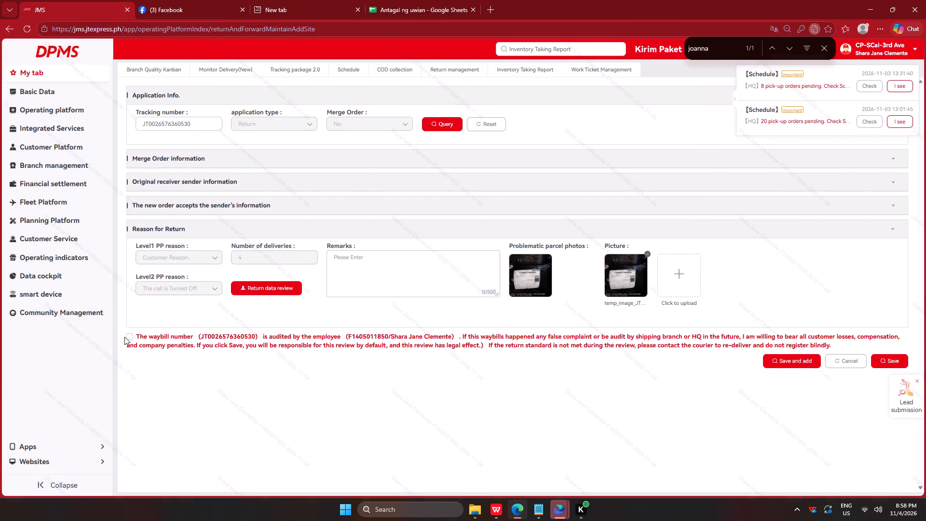
# Complete the application with the audit declaration and "D1.VALID 3 DELIVERY ATTEMPTS, THE CUSTOMER UNCONTACTED" remark from the WPS manifest, entered twice, and save it for another entry.
pyautogui.click(130, 336)
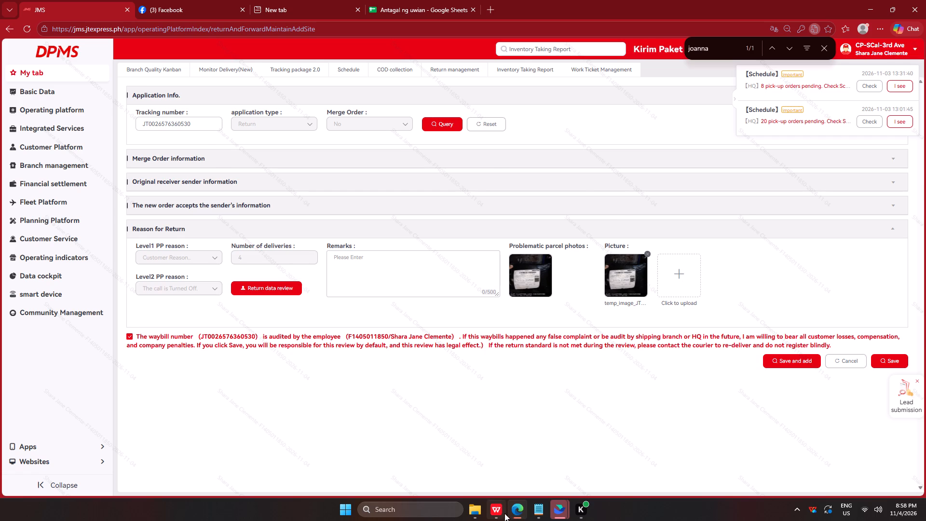
pyautogui.click(504, 513)
pyautogui.scroll(3, 627, 148)
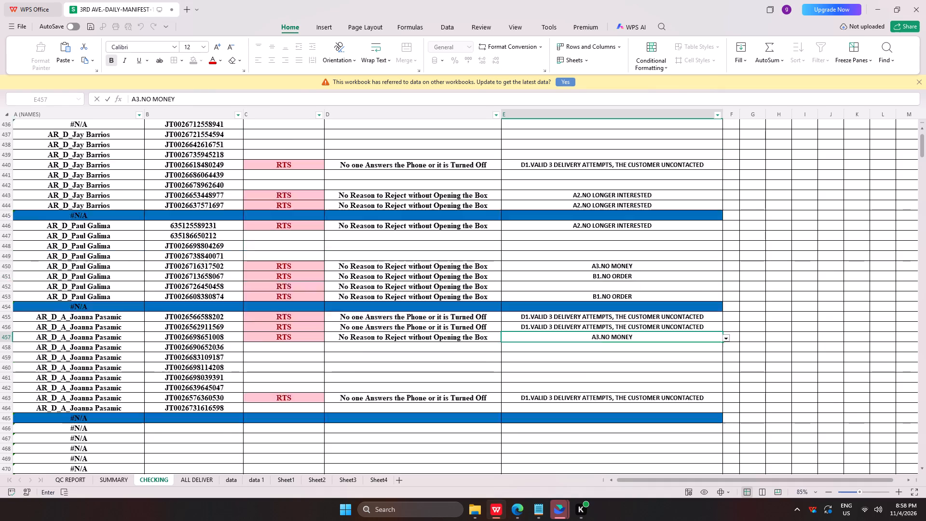
pyautogui.scroll(2, 627, 148)
pyautogui.click(638, 260)
pyautogui.hotkey('ctrl', 'c')
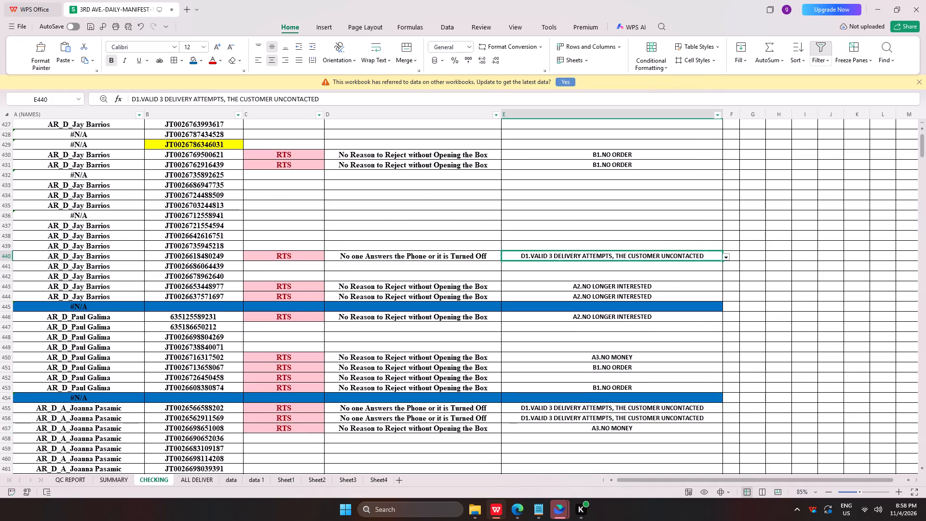
pyautogui.hotkey('alt', 'Tab')
pyautogui.click(428, 270)
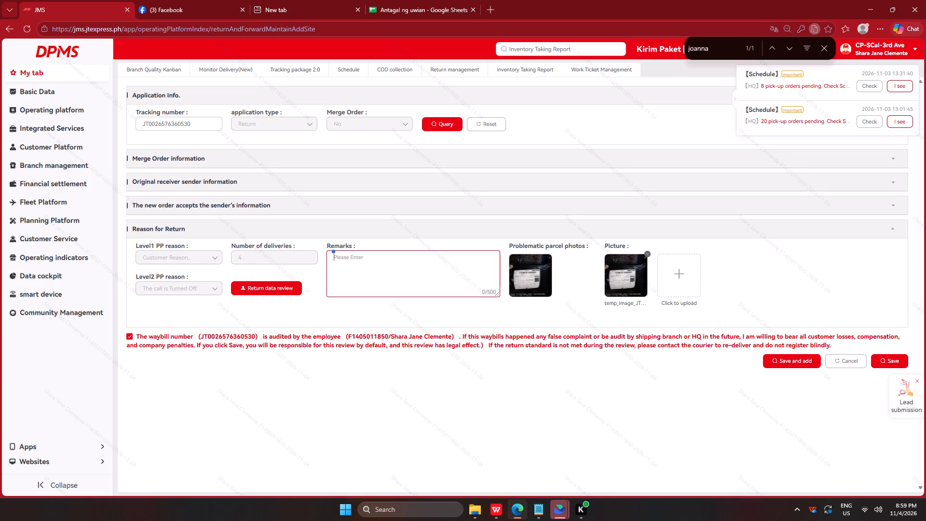
pyautogui.hotkey('ctrl', 'v')
pyautogui.hotkey('ctrl', 'v')
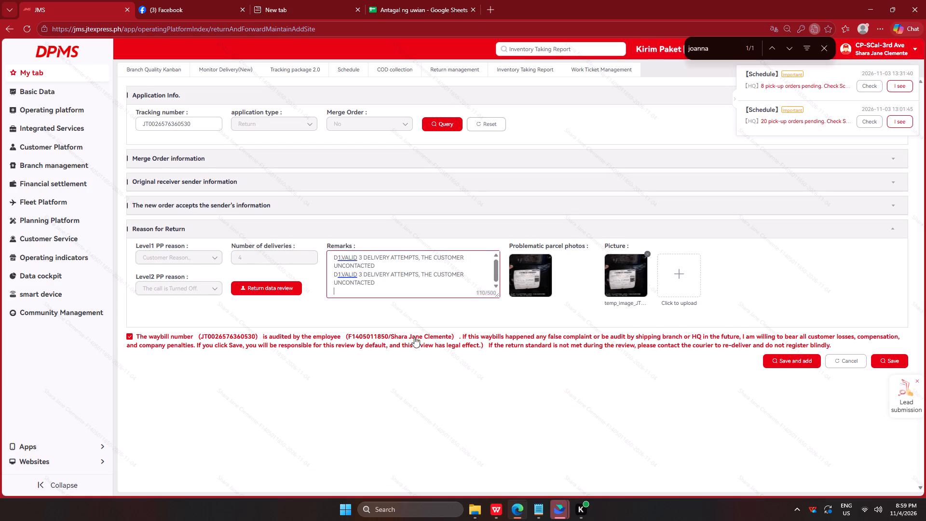
pyautogui.click(810, 364)
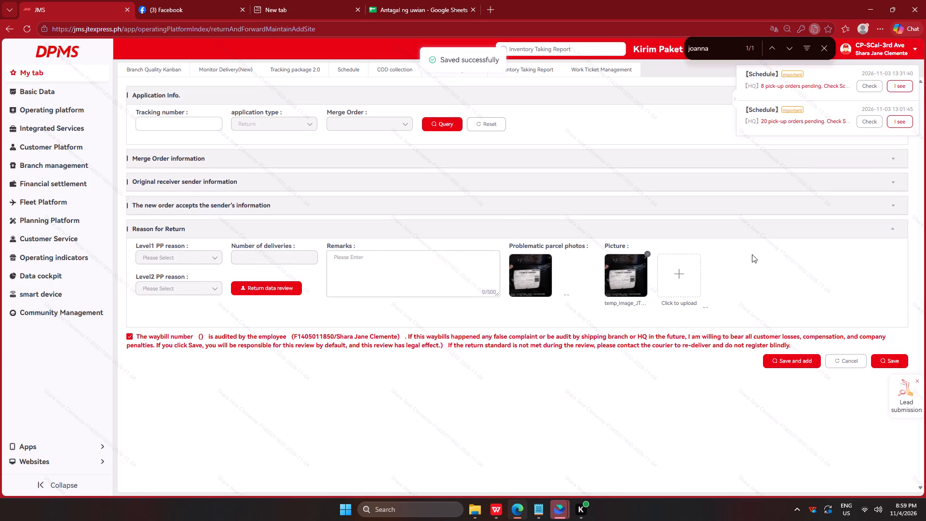
pyautogui.click(756, 263)
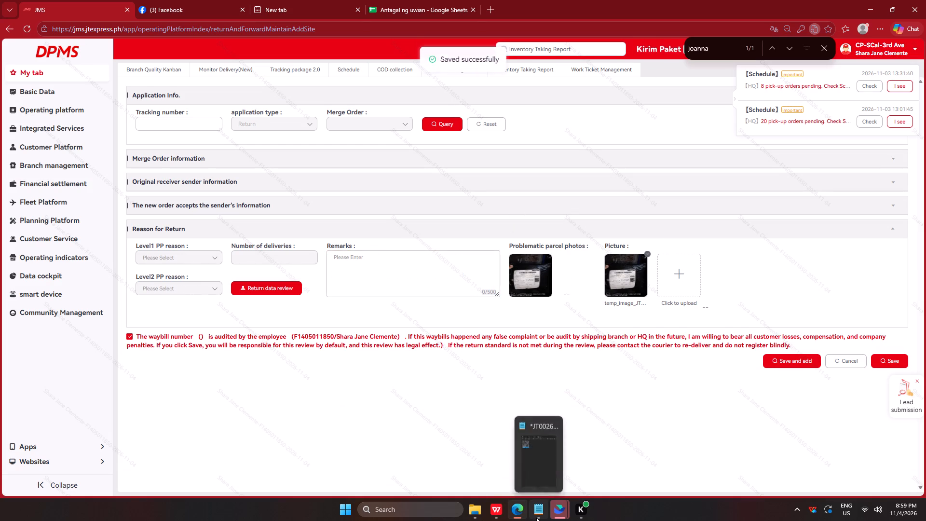
# Copy all seven waybill numbers from the Notepad list and query them under Print AWB in JMS Return management.
pyautogui.click(536, 518)
pyautogui.click(510, 410)
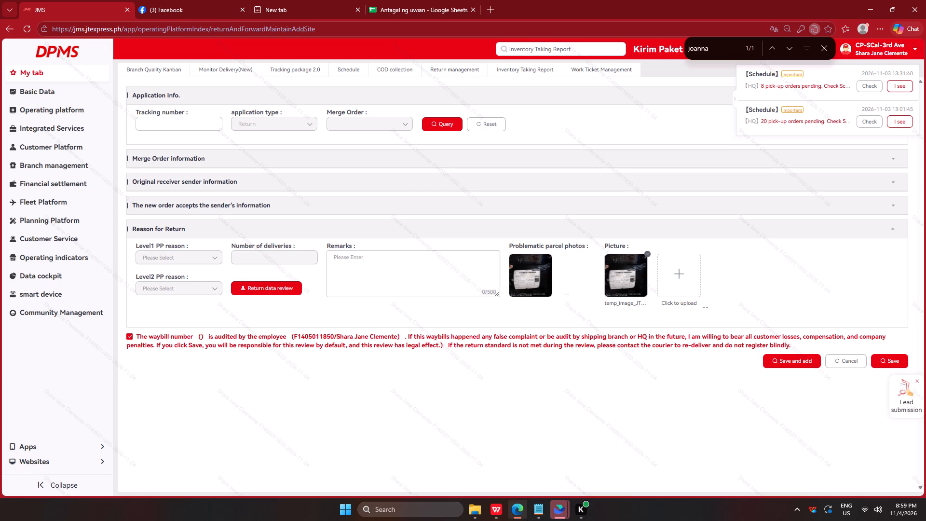
pyautogui.click(527, 520)
pyautogui.click(544, 514)
pyautogui.click(544, 511)
pyautogui.click(691, 236)
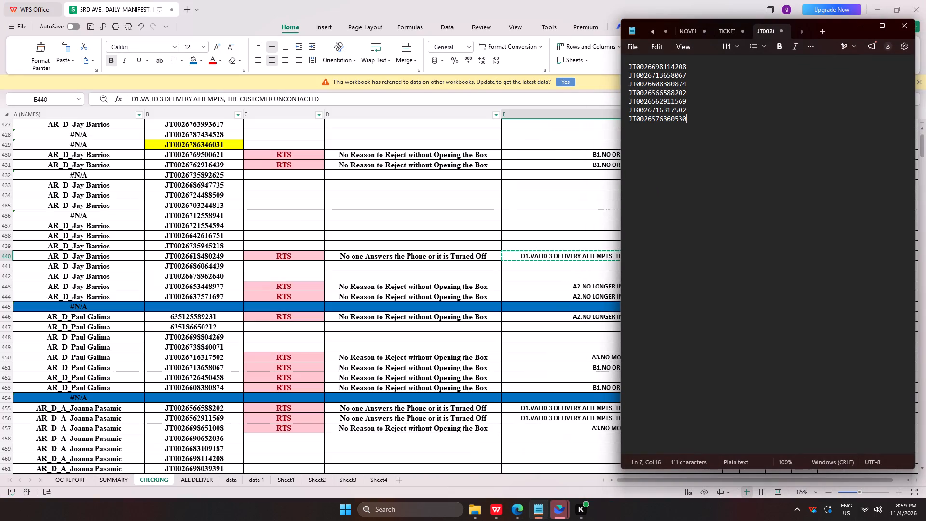
pyautogui.moveTo(628, 65); pyautogui.dragTo(706, 257)
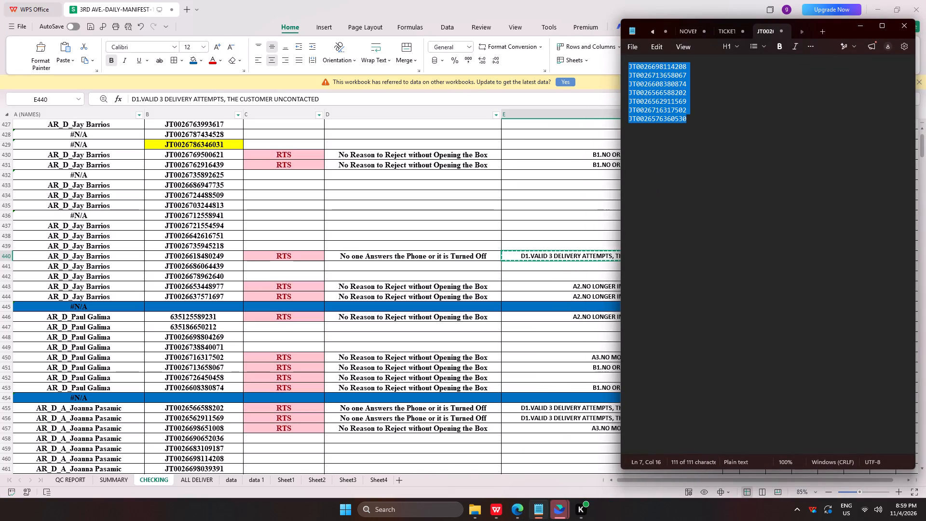
pyautogui.hotkey('ctrl', 'c')
pyautogui.click(514, 515)
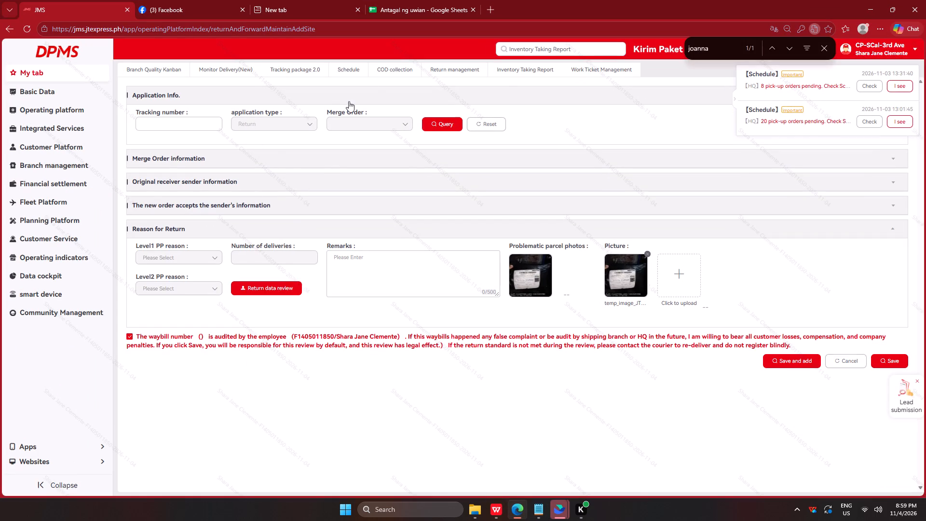
pyautogui.click(452, 72)
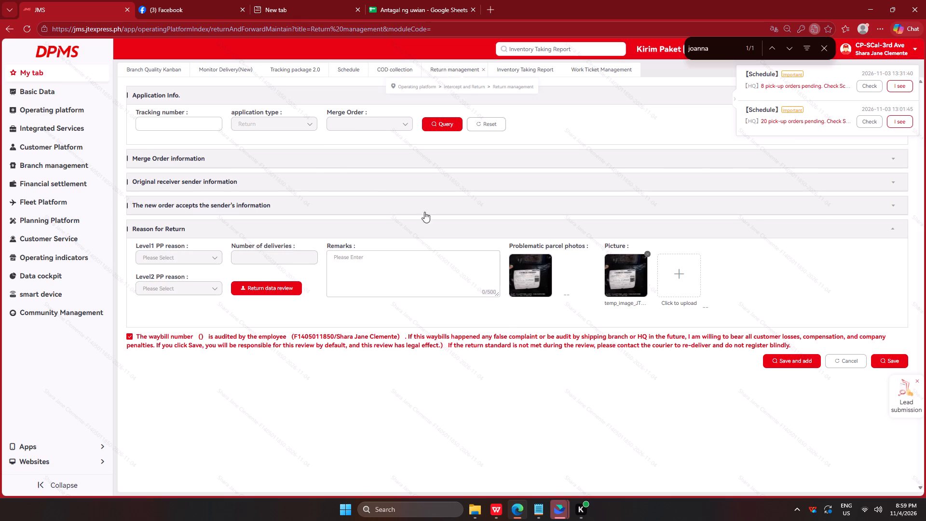
pyautogui.click(327, 95)
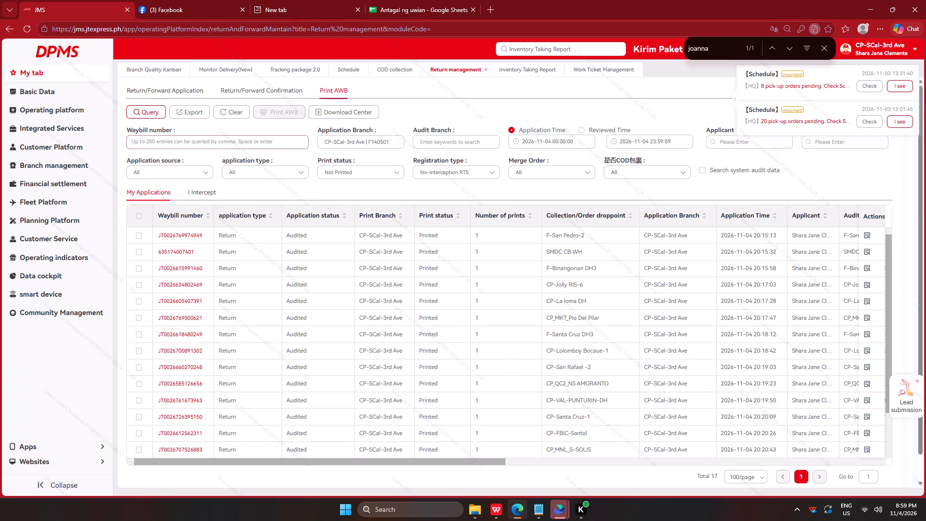
pyautogui.click(270, 137)
pyautogui.hotkey('ctrl', 'v')
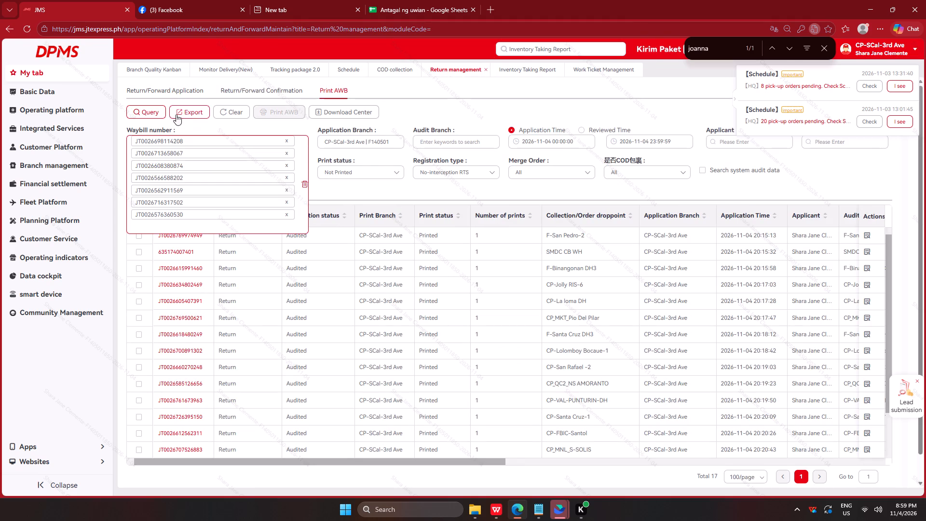
pyautogui.click(154, 115)
# Select all the queried return applications and send their AWBs to the print preview.
pyautogui.click(140, 214)
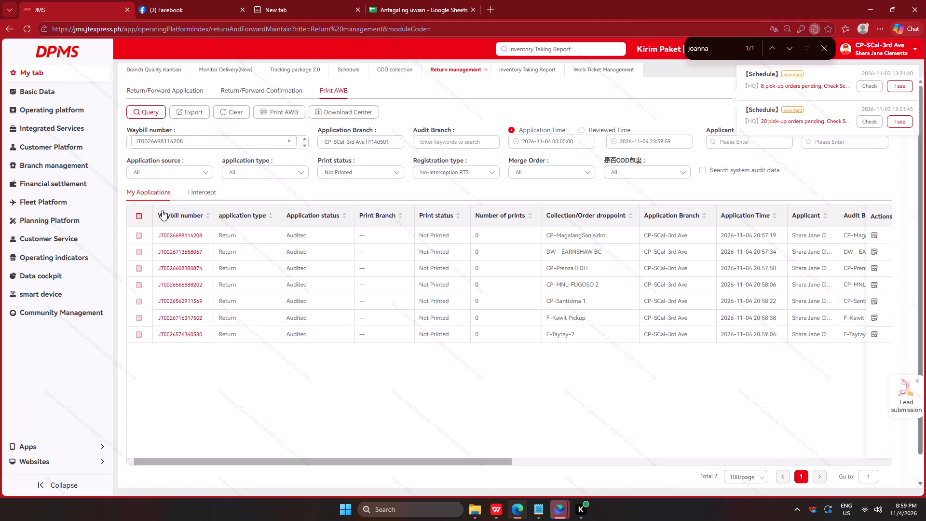
pyautogui.click(282, 108)
pyautogui.click(304, 129)
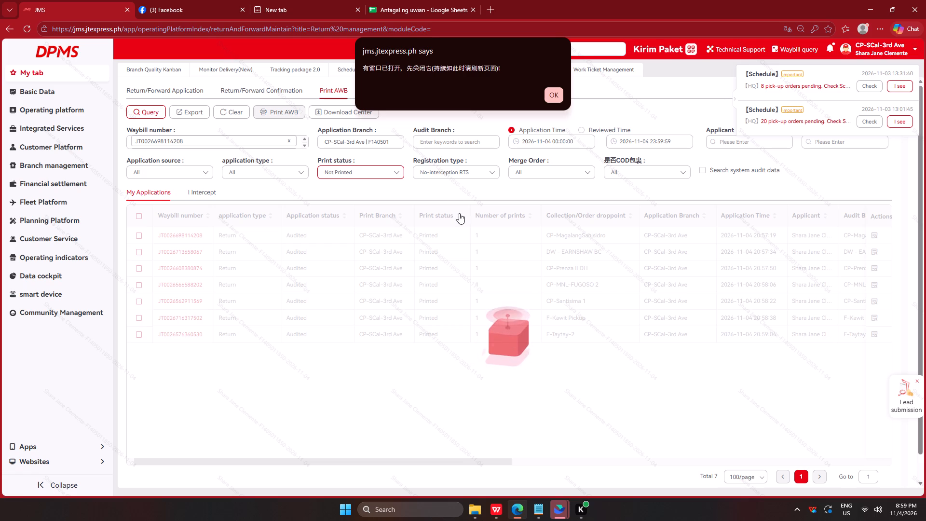
pyautogui.click(553, 91)
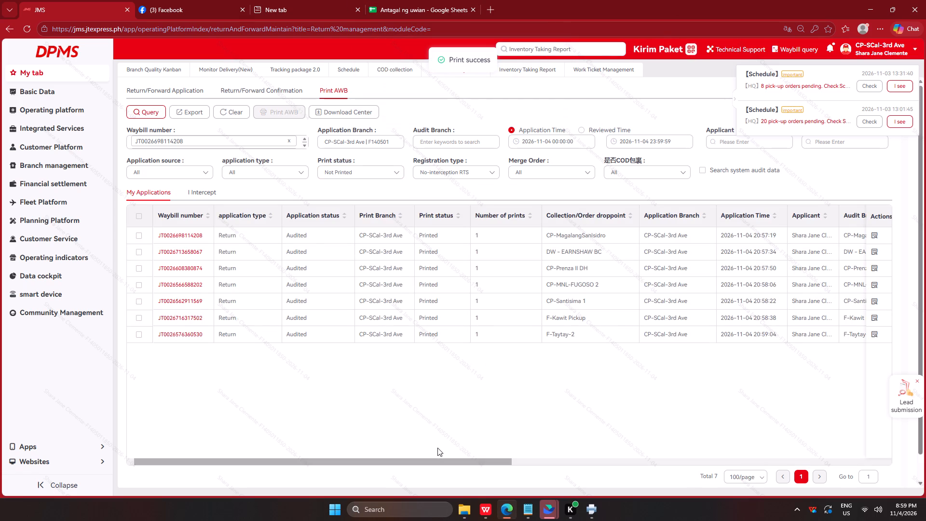
# Print all the AWB pages from the print preview on the iDPRT iD400(ZPL) printer.
pyautogui.click(330, 19)
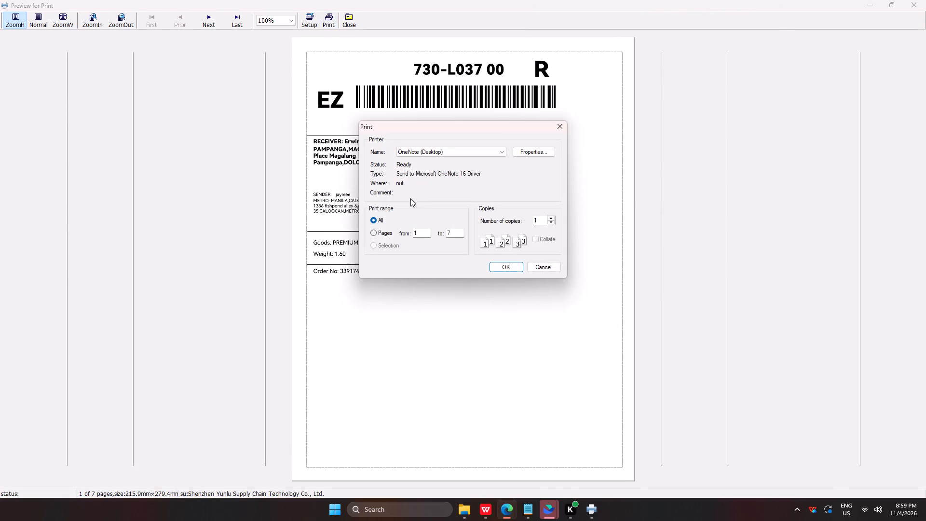
pyautogui.click(436, 152)
pyautogui.click(441, 165)
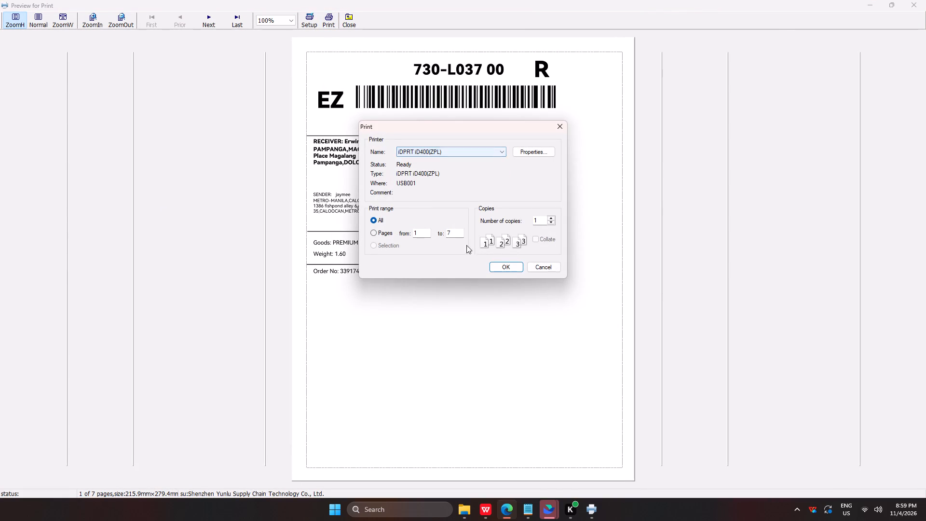
pyautogui.click(507, 259)
pyautogui.click(506, 267)
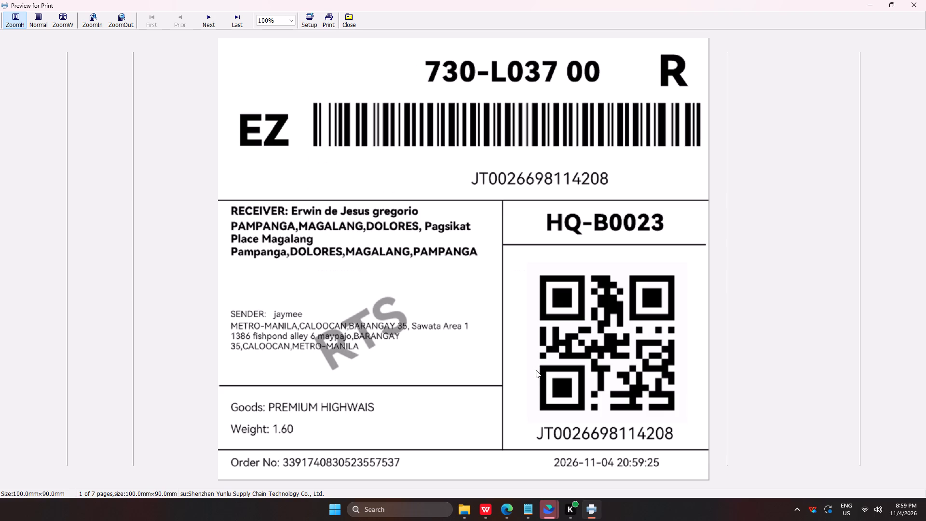
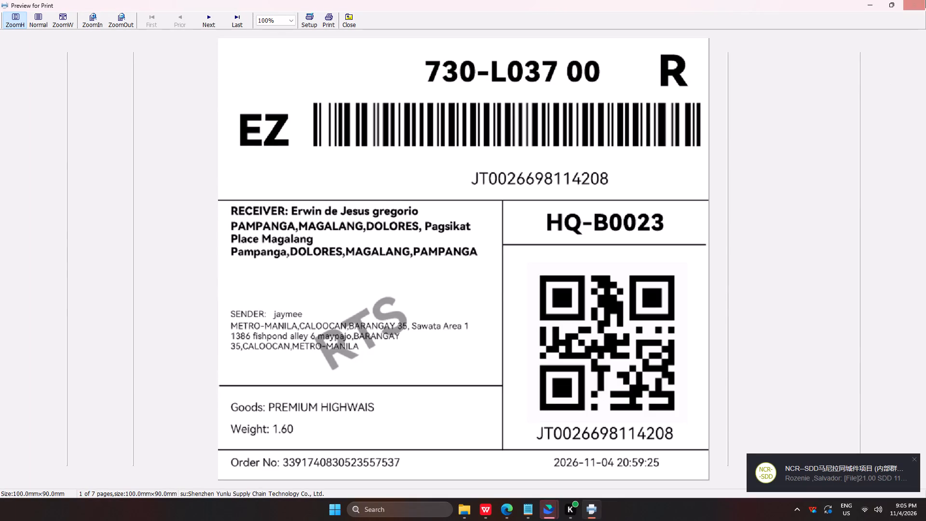
# Close the AWB print preview and return to the JMS return management page.
pyautogui.click(925, 0)
pyautogui.click(540, 473)
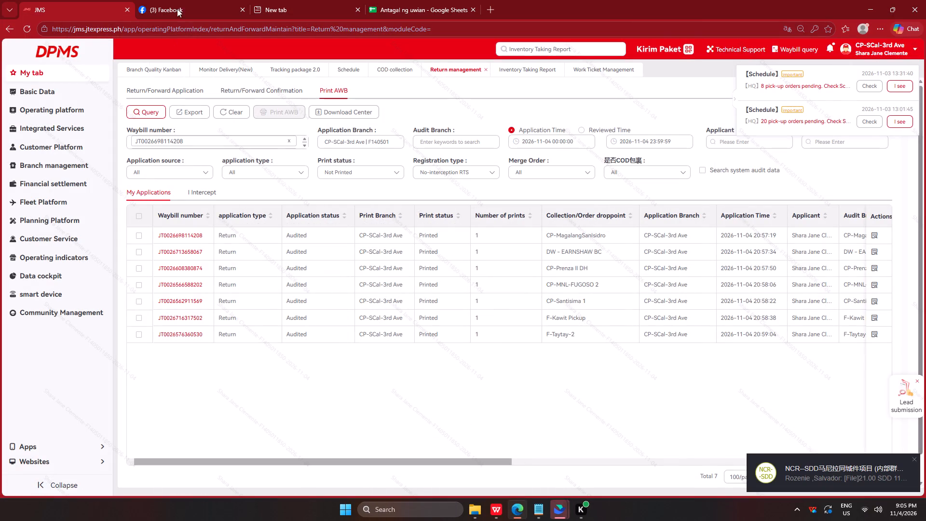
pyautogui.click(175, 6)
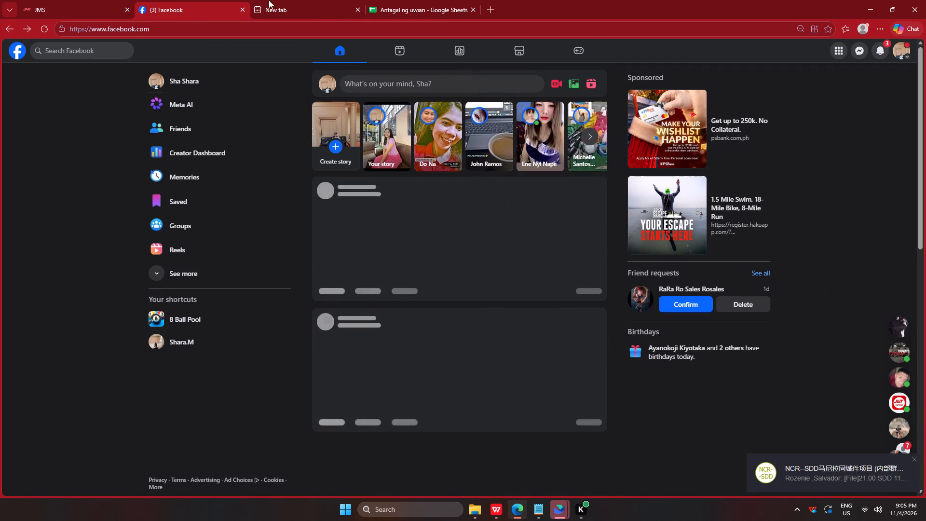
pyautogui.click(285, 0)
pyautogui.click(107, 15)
# Open Tracking package 2.0 in JMS, clear its waybill search list and make the list ready for entry.
pyautogui.click(233, 76)
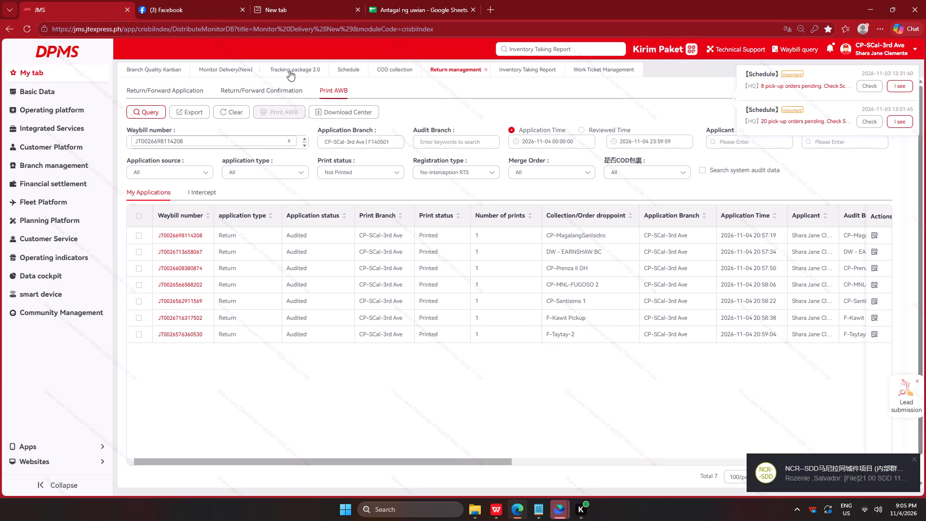
pyautogui.click(305, 69)
pyautogui.click(210, 105)
pyautogui.click(202, 259)
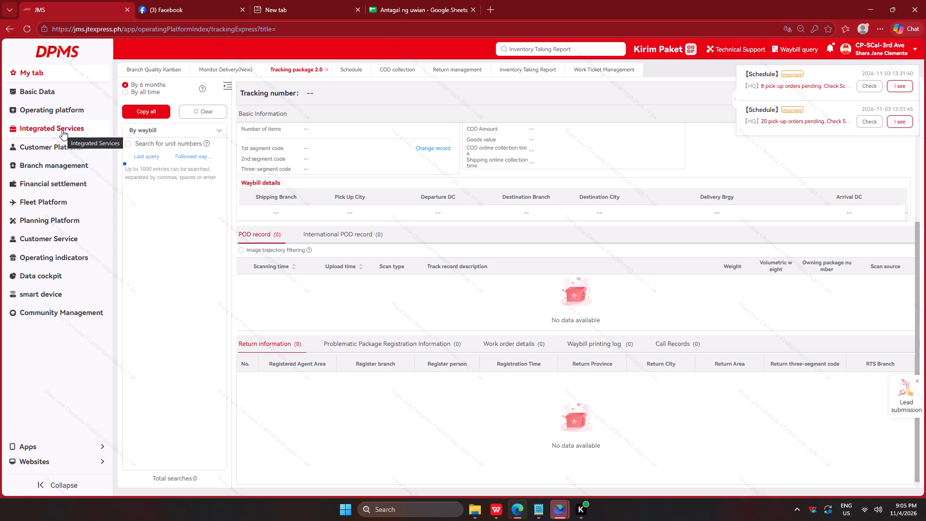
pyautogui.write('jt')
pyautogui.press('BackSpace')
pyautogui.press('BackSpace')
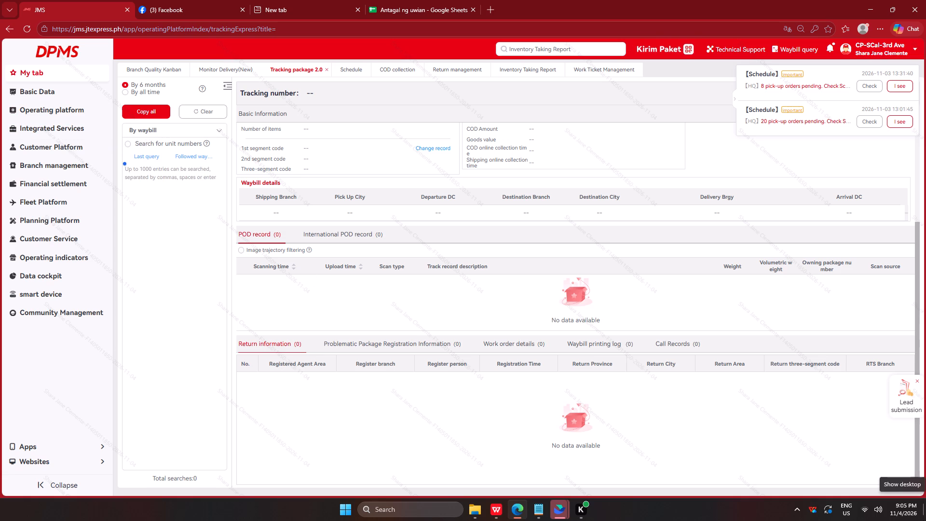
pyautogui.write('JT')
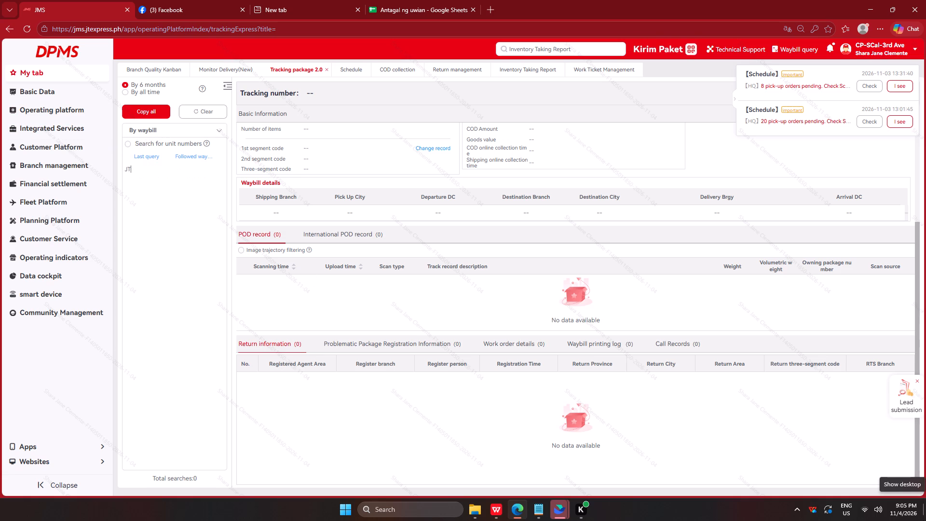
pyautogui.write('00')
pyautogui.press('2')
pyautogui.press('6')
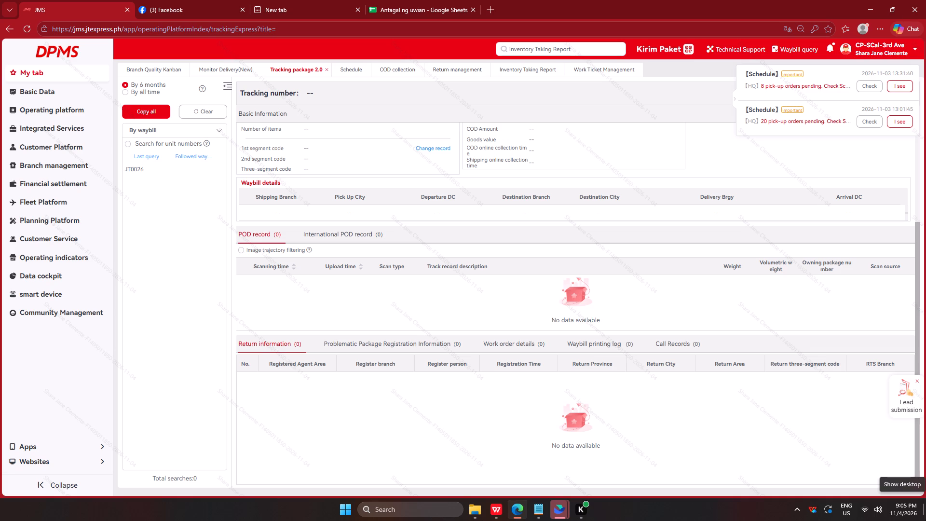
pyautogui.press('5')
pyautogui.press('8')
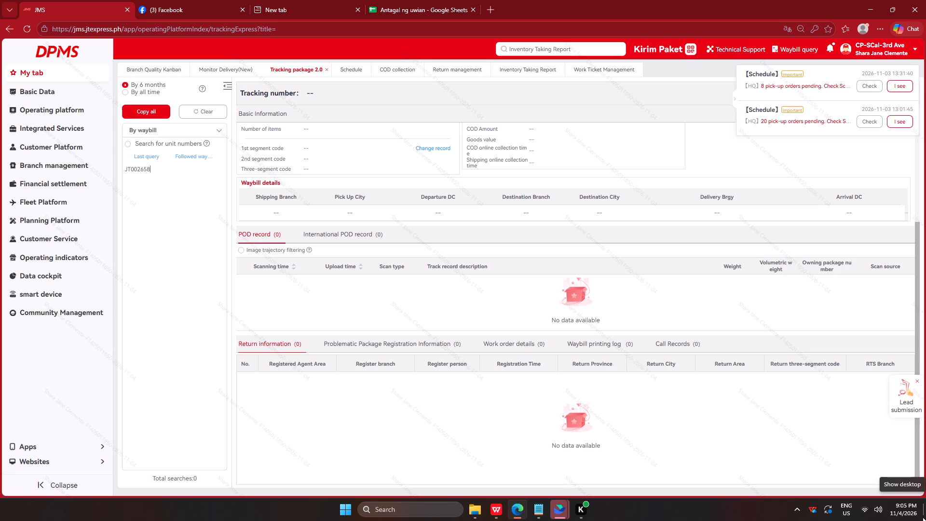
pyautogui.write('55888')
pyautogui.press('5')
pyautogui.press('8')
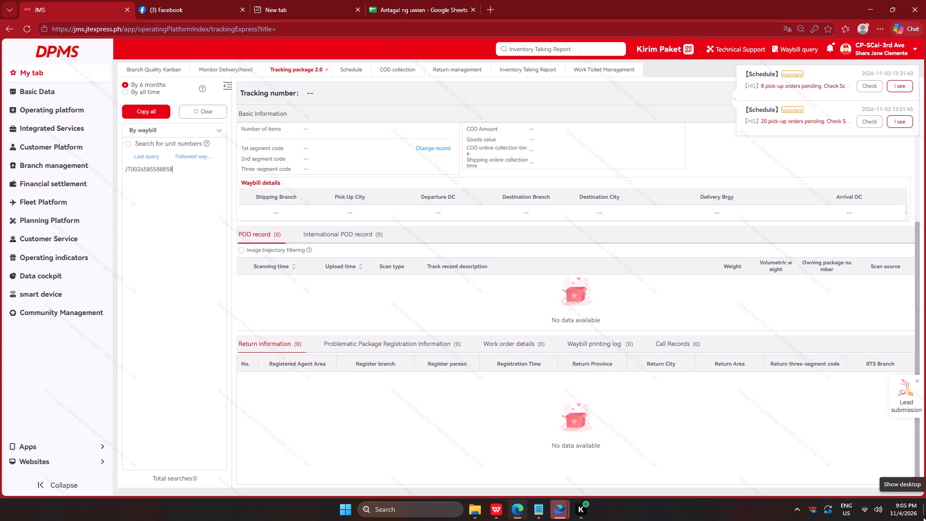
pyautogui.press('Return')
pyautogui.scroll(-4, 564, 439)
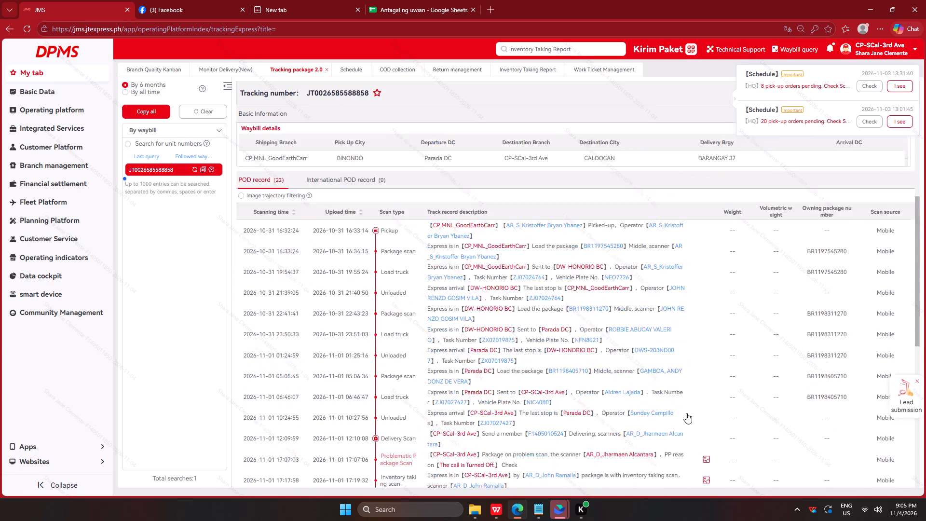
pyautogui.scroll(-2, 686, 413)
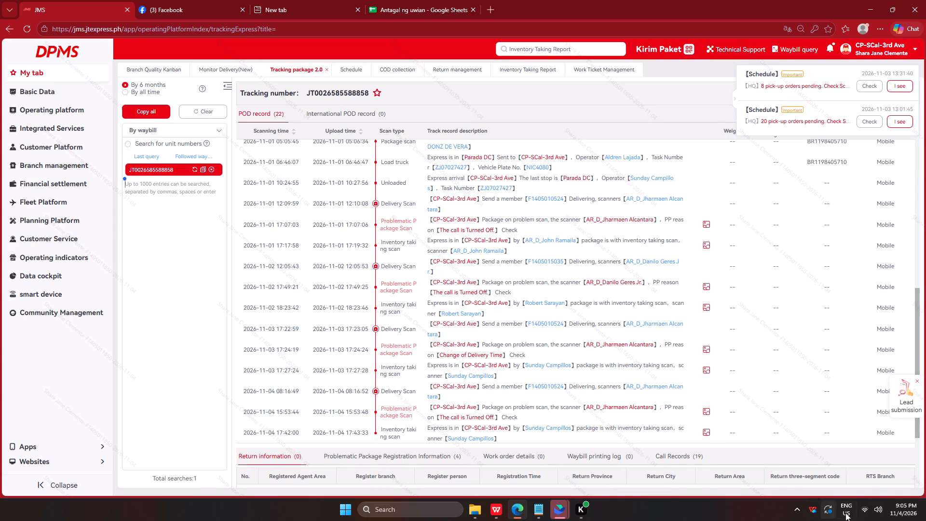
pyautogui.click(210, 300)
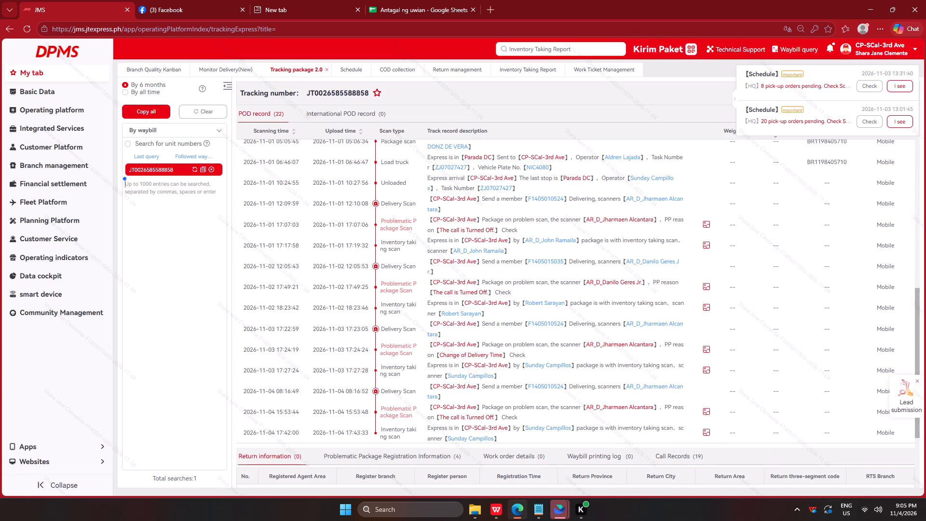
pyautogui.click(203, 287)
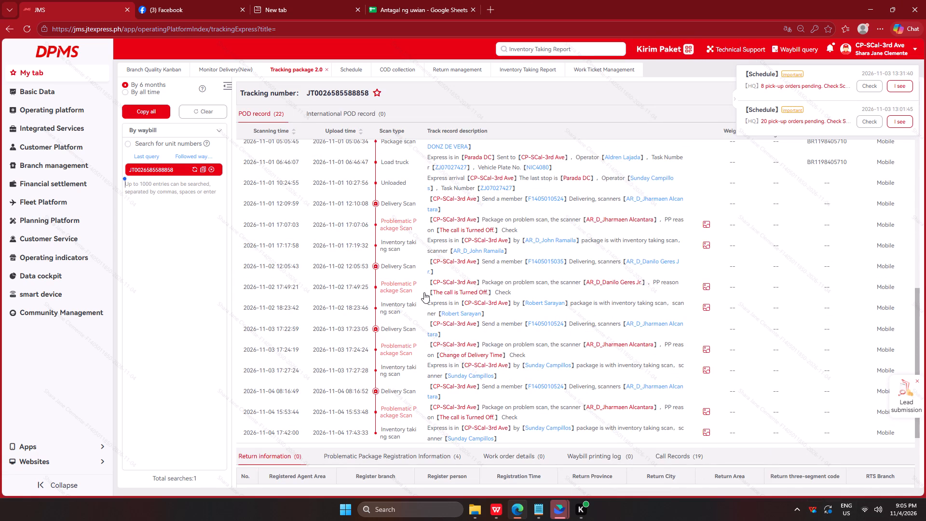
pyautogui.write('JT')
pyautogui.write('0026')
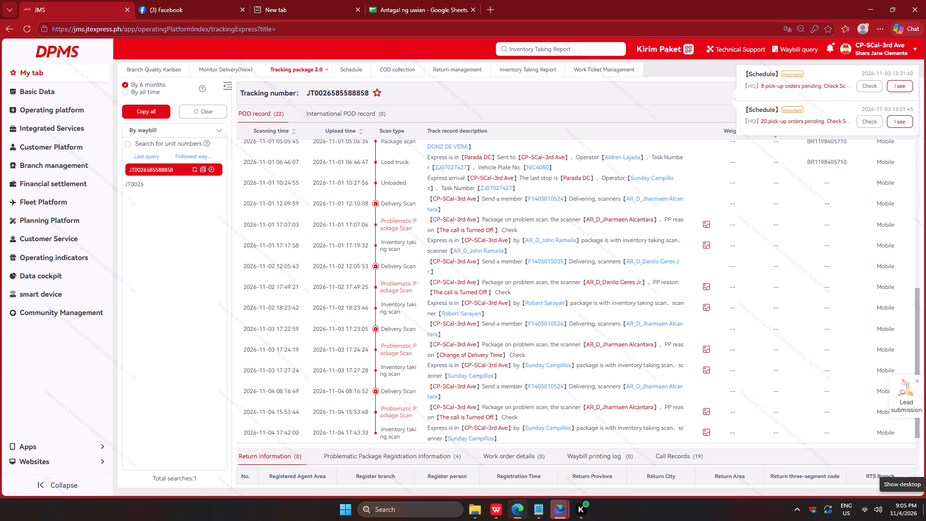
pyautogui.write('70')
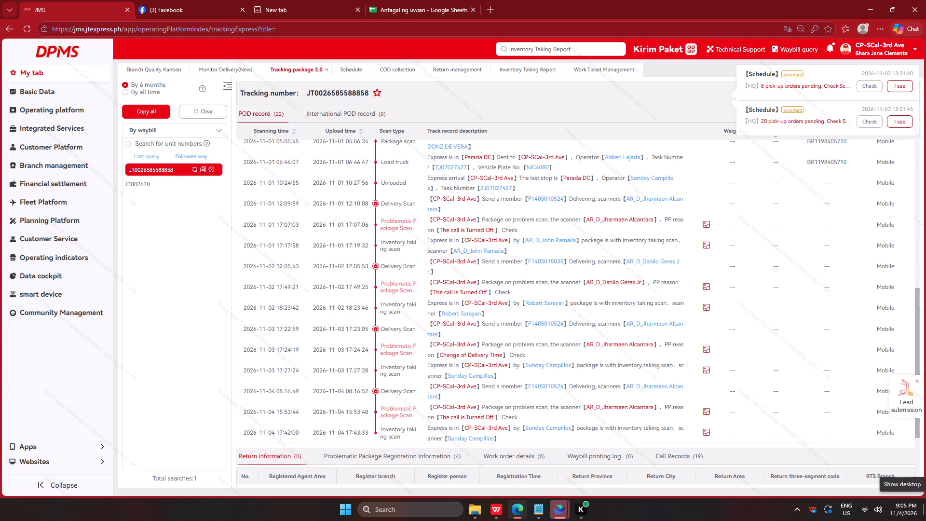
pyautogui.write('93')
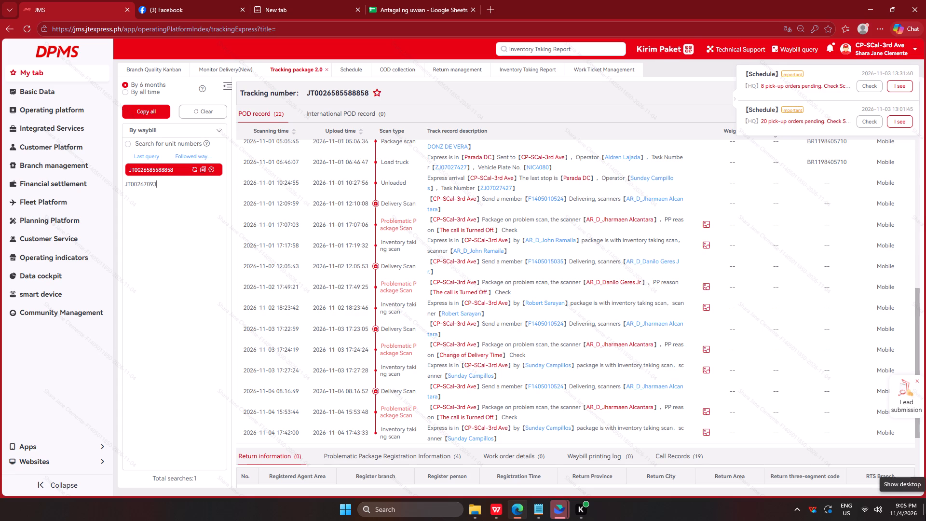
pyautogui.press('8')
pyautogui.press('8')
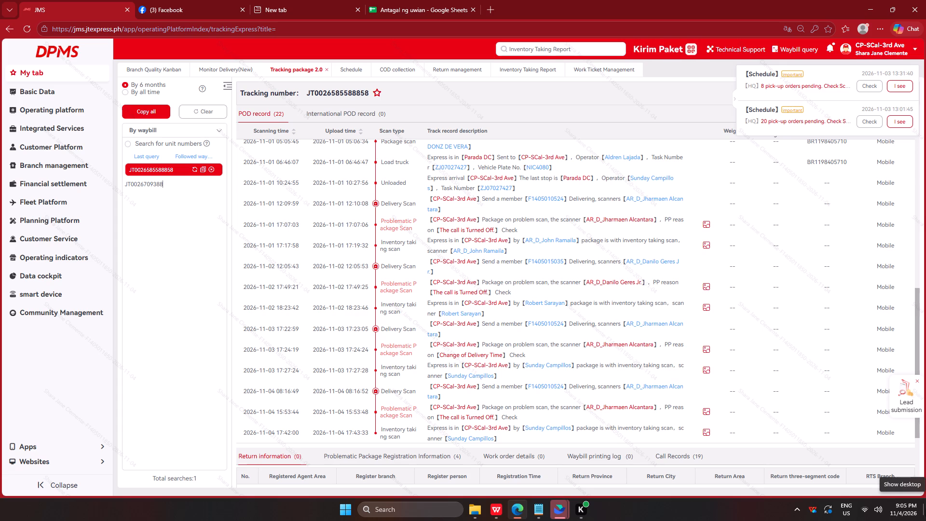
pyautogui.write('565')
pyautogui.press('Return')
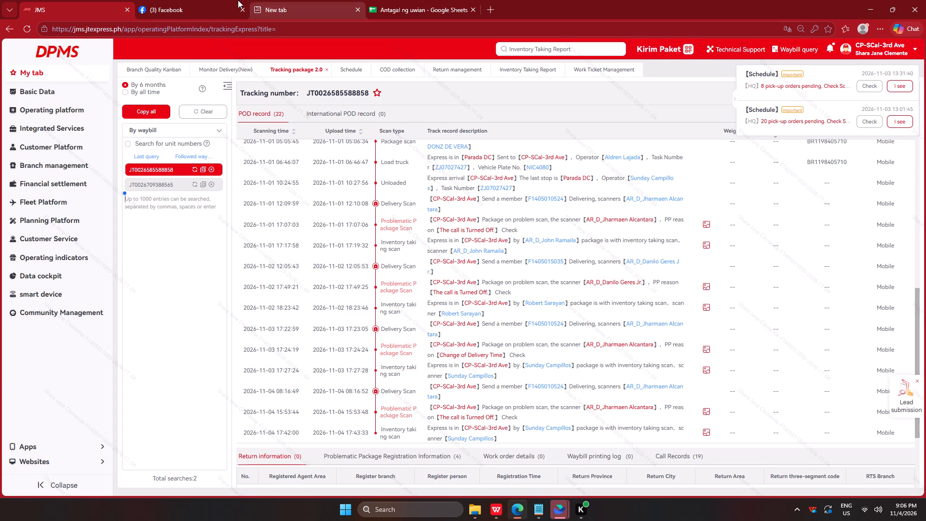
pyautogui.click(169, 183)
pyautogui.scroll(-5, 477, 236)
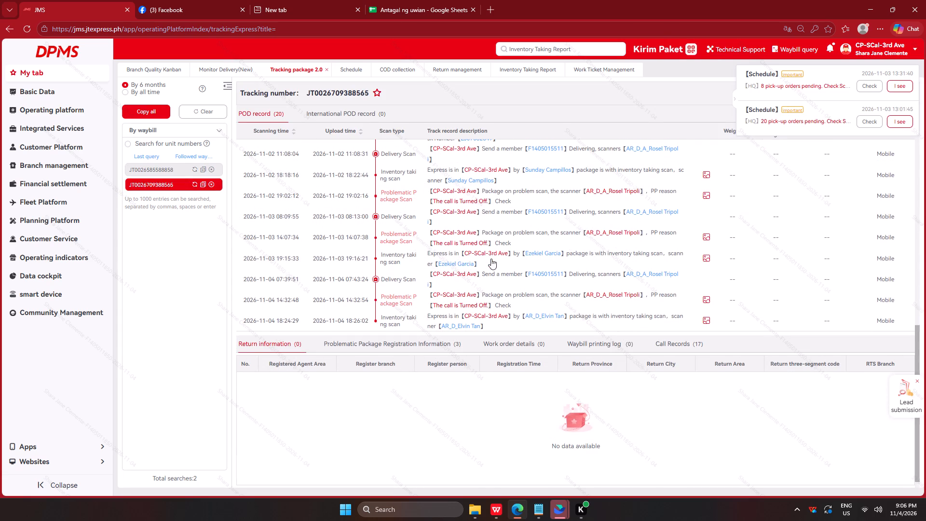
pyautogui.scroll(3, 405, 257)
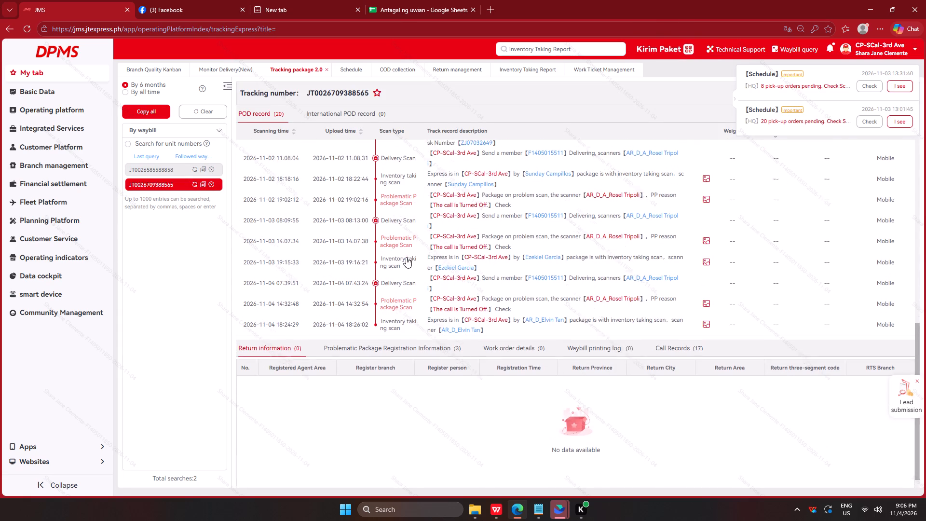
pyautogui.scroll(3, 406, 257)
pyautogui.scroll(3, 458, 179)
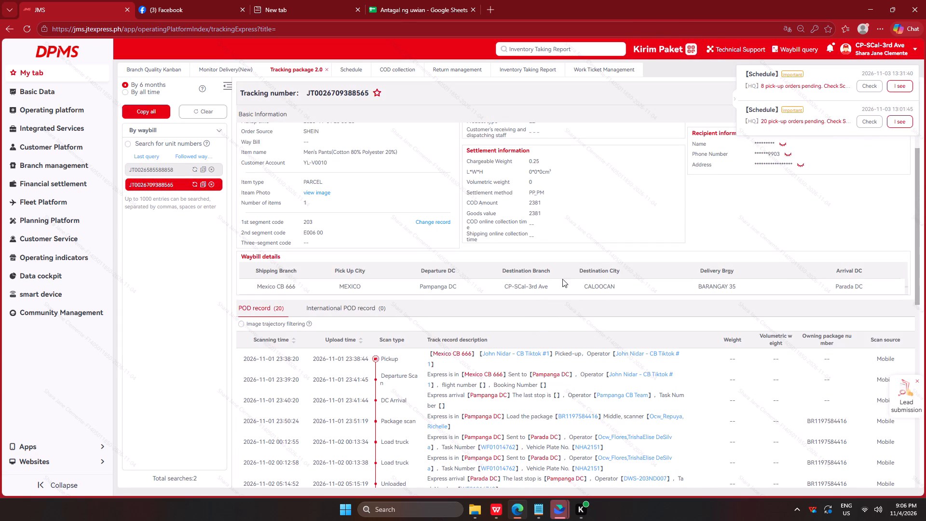
pyautogui.click(163, 267)
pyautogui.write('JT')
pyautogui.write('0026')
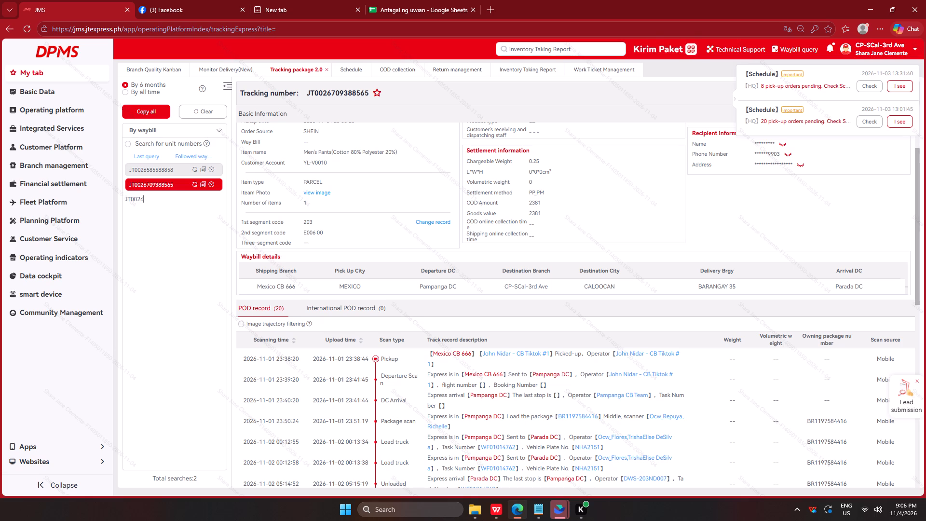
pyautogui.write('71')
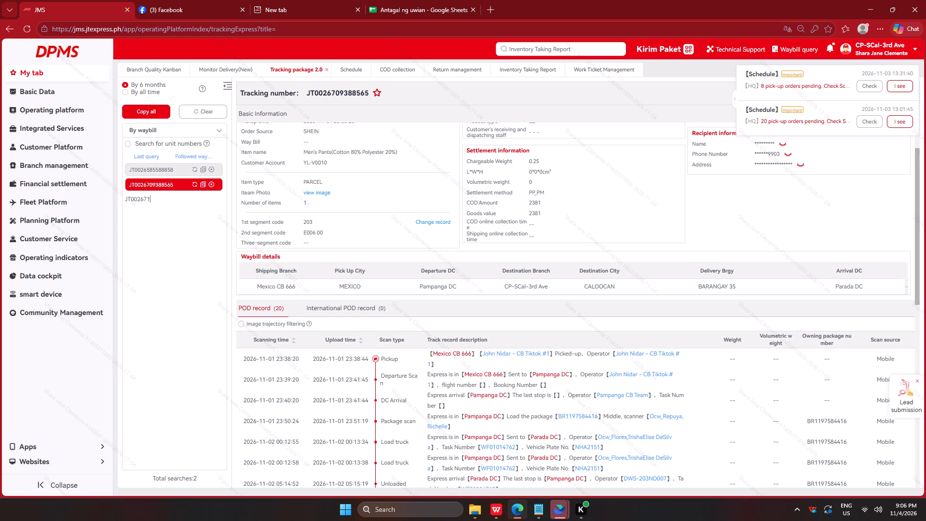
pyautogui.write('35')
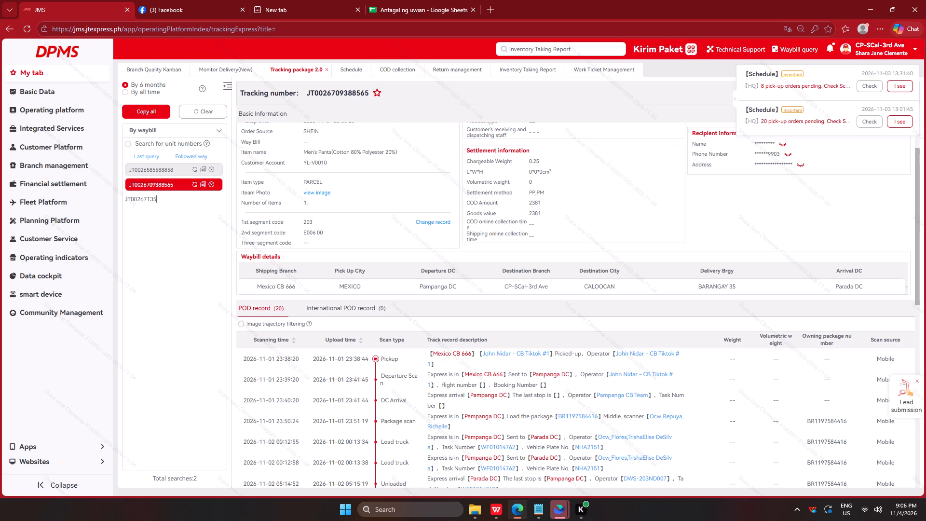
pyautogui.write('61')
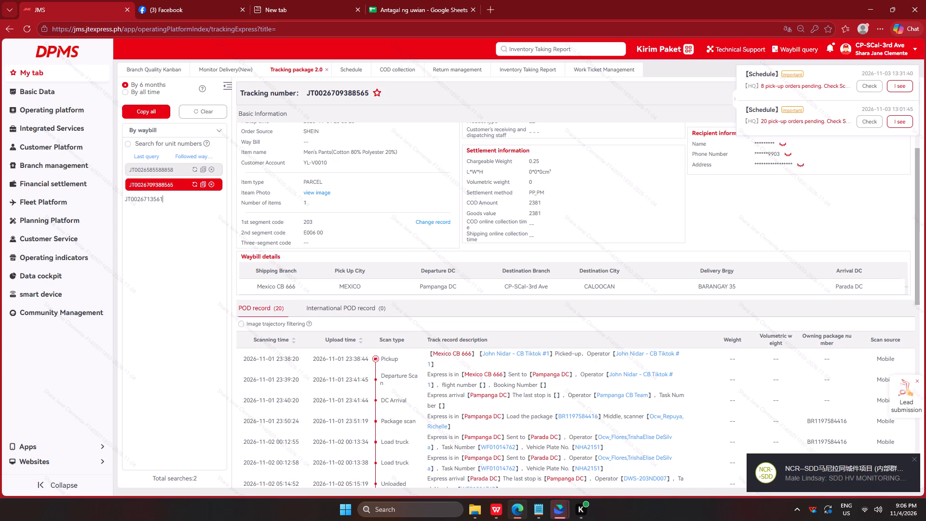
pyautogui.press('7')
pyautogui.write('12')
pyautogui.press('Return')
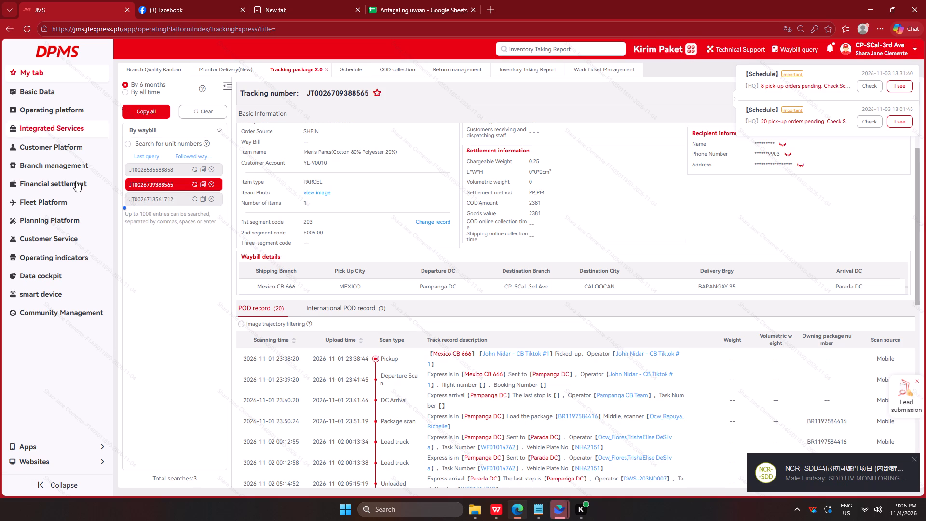
pyautogui.click(166, 200)
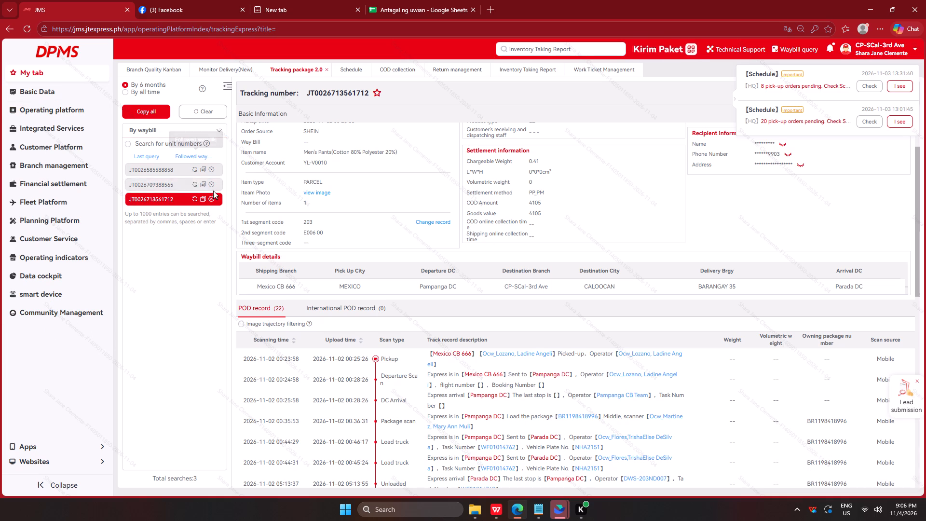
# Copy all the queried waybill numbers and paste them over the old waybill list in Notepad.
pyautogui.click(134, 105)
pyautogui.click(538, 502)
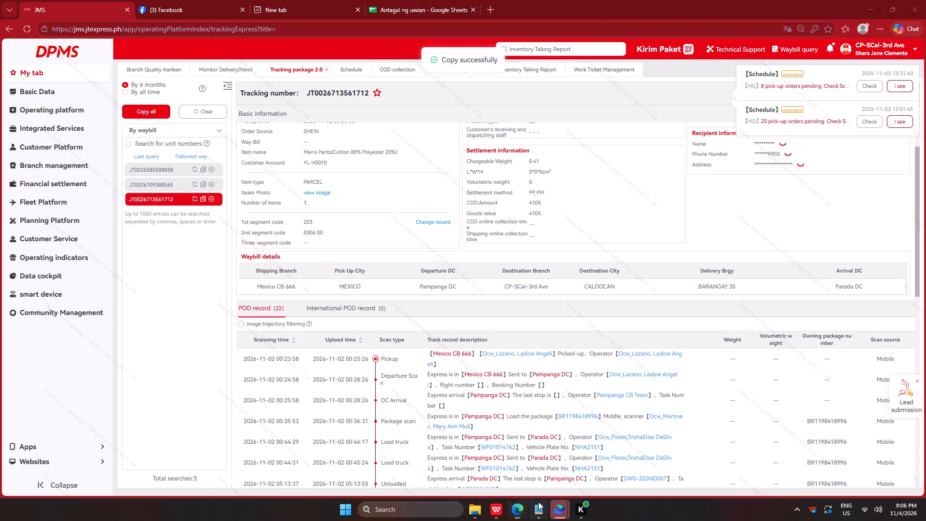
pyautogui.click(689, 193)
pyautogui.moveTo(627, 64); pyautogui.dragTo(682, 107)
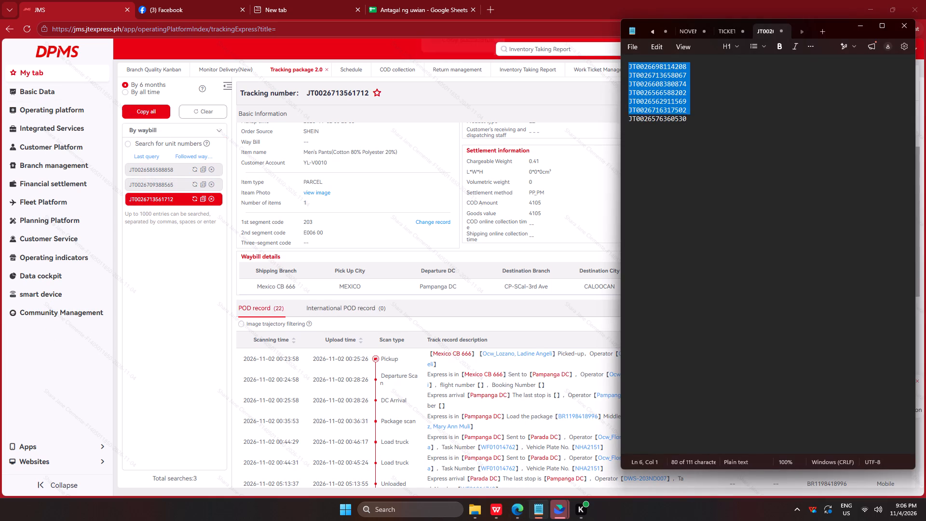
pyautogui.moveTo(682, 107); pyautogui.dragTo(708, 177)
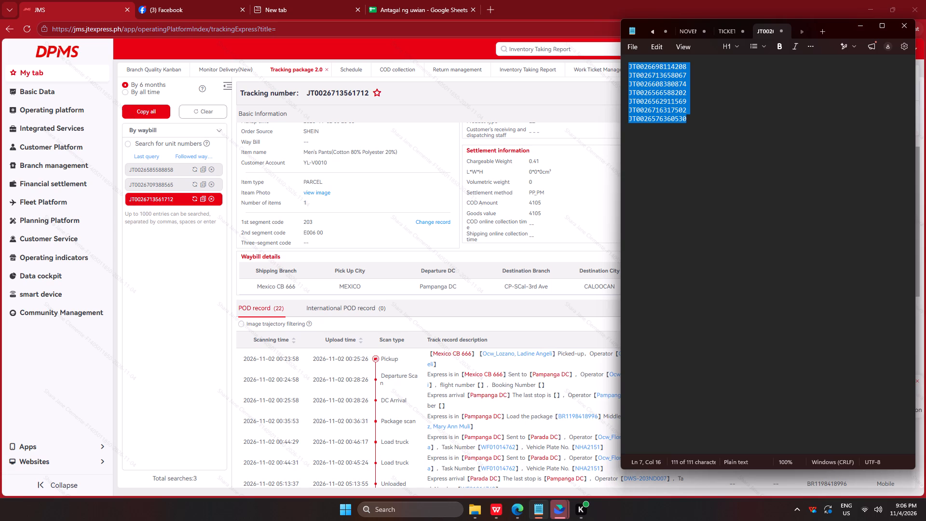
pyautogui.hotkey('ctrl', 'v')
pyautogui.click(665, 166)
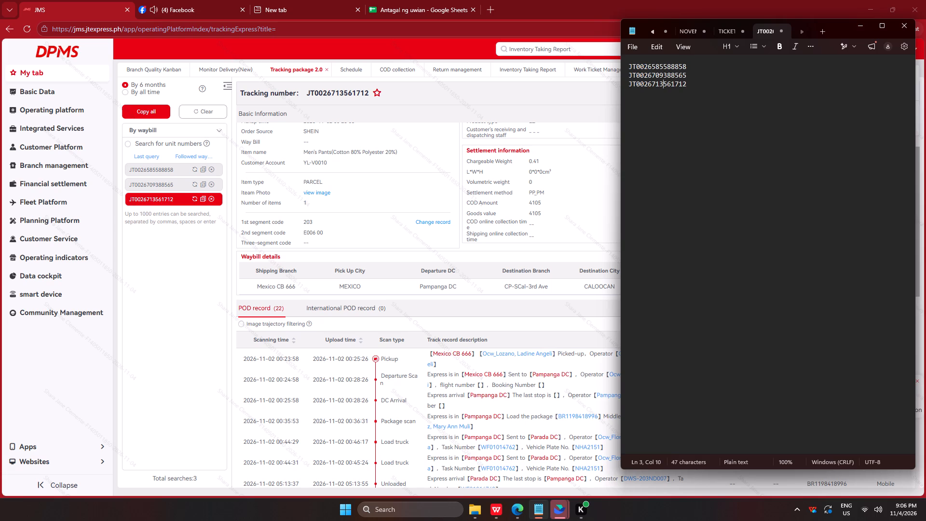
pyautogui.click(150, 187)
pyautogui.scroll(-7, 598, 270)
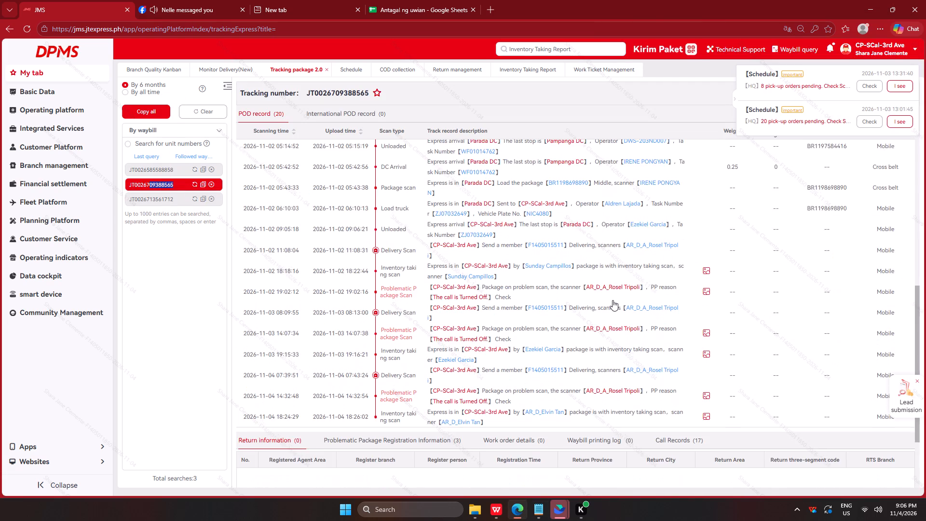
pyautogui.scroll(-2, 612, 300)
pyautogui.click(708, 319)
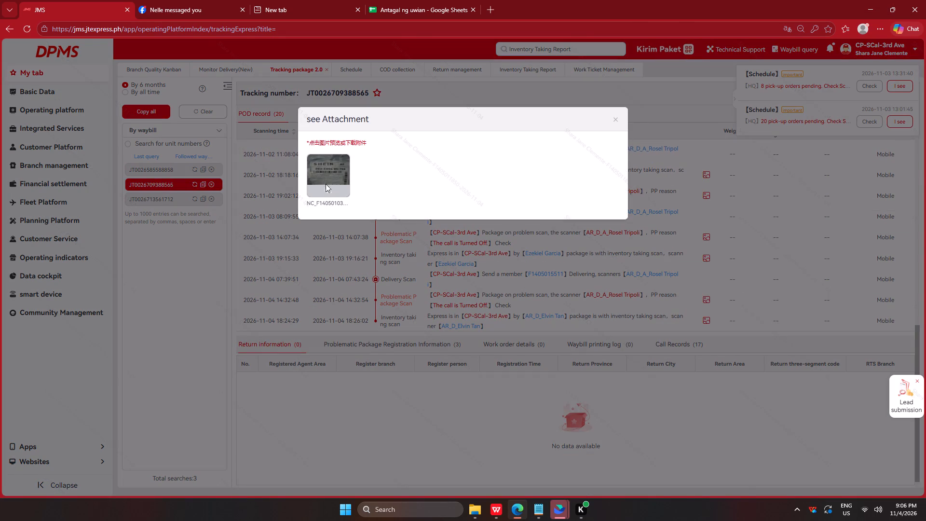
pyautogui.click(327, 186)
pyautogui.click(719, 294)
pyautogui.click(641, 288)
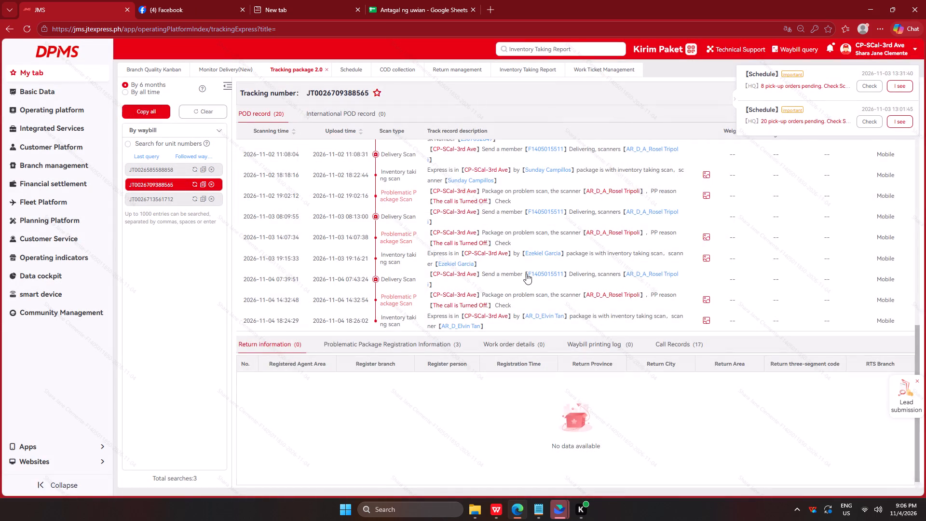
pyautogui.scroll(4, 526, 273)
pyautogui.scroll(-3, 525, 272)
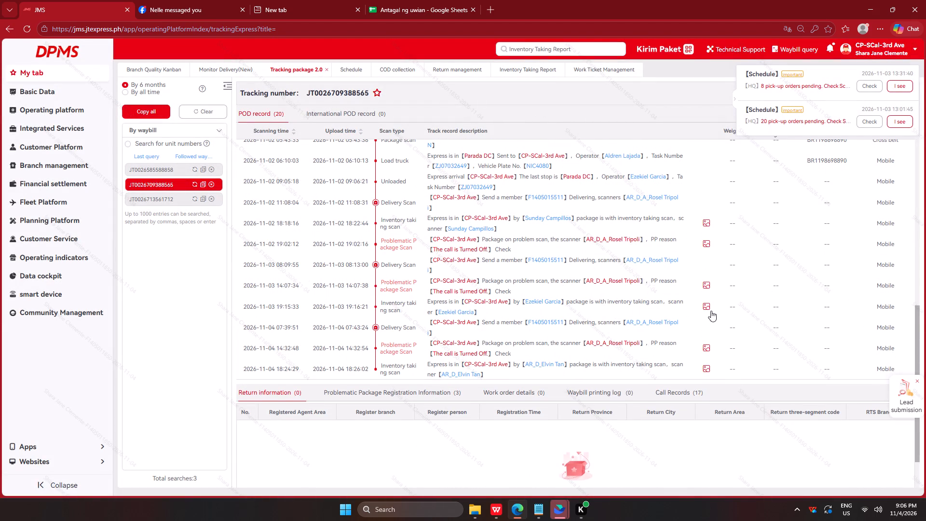
pyautogui.click(707, 307)
pyautogui.click(329, 190)
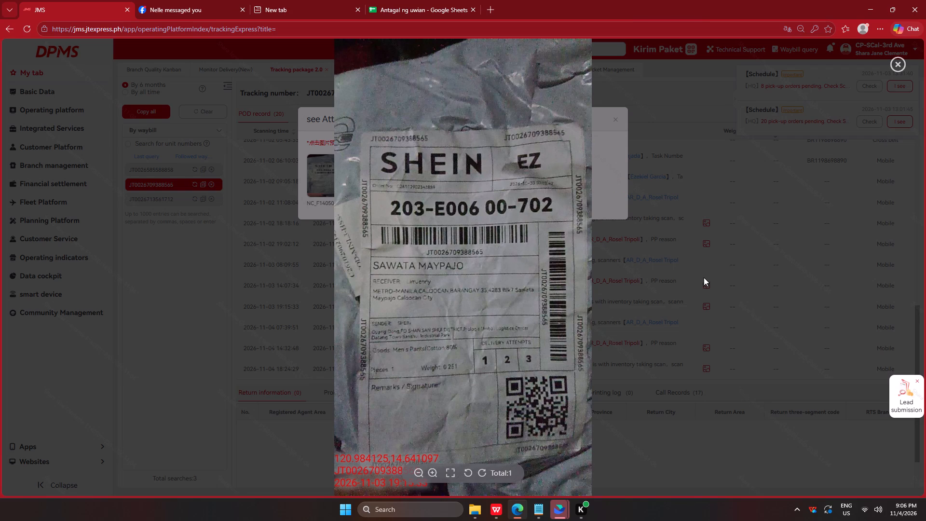
pyautogui.click(707, 274)
pyautogui.click(705, 289)
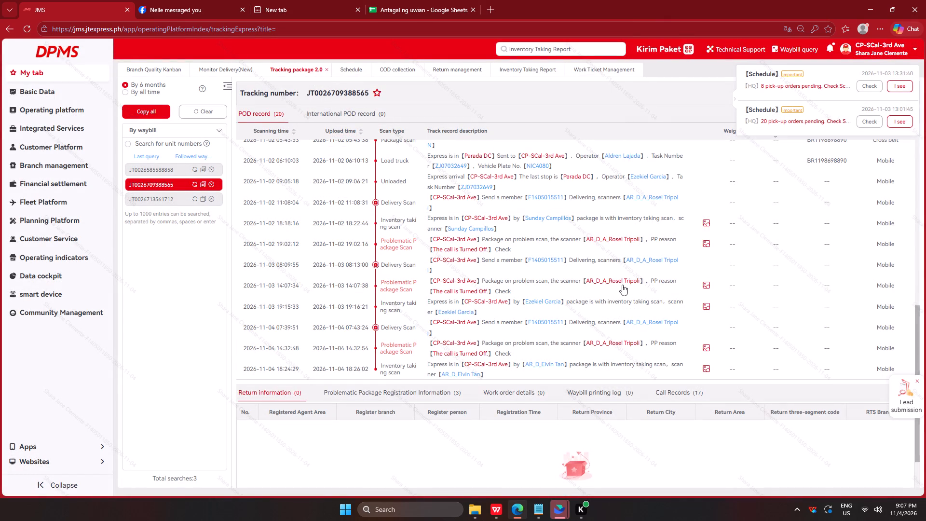
pyautogui.scroll(5, 380, 233)
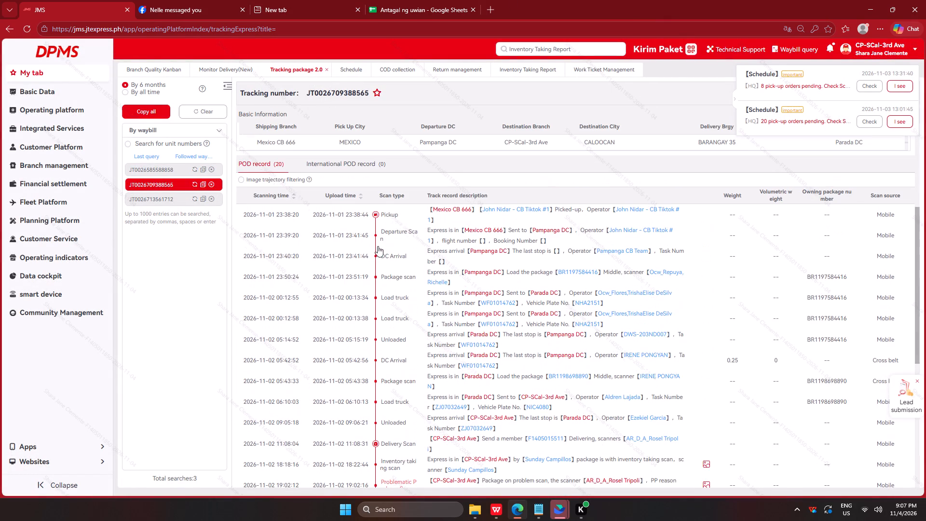
pyautogui.scroll(4, 422, 272)
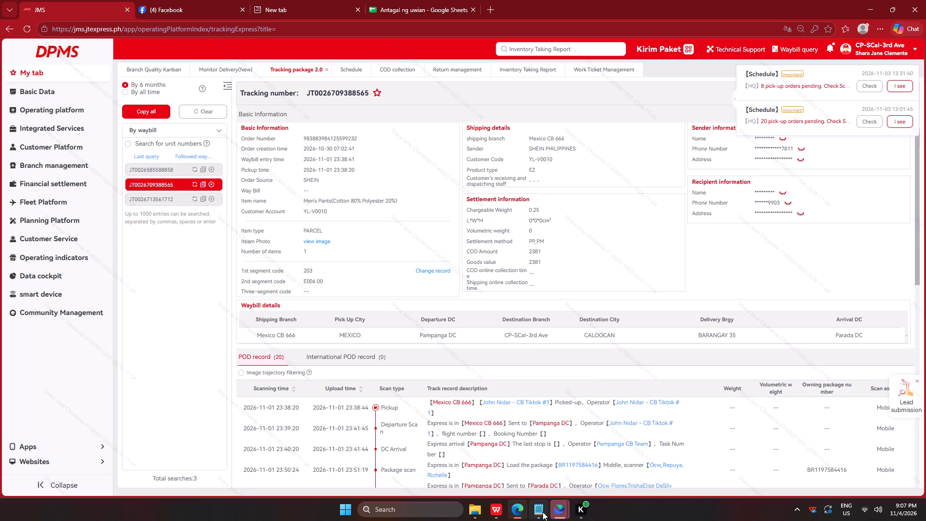
pyautogui.click(543, 512)
pyautogui.click(642, 196)
pyautogui.click(652, 78)
pyautogui.doubleClick(649, 74)
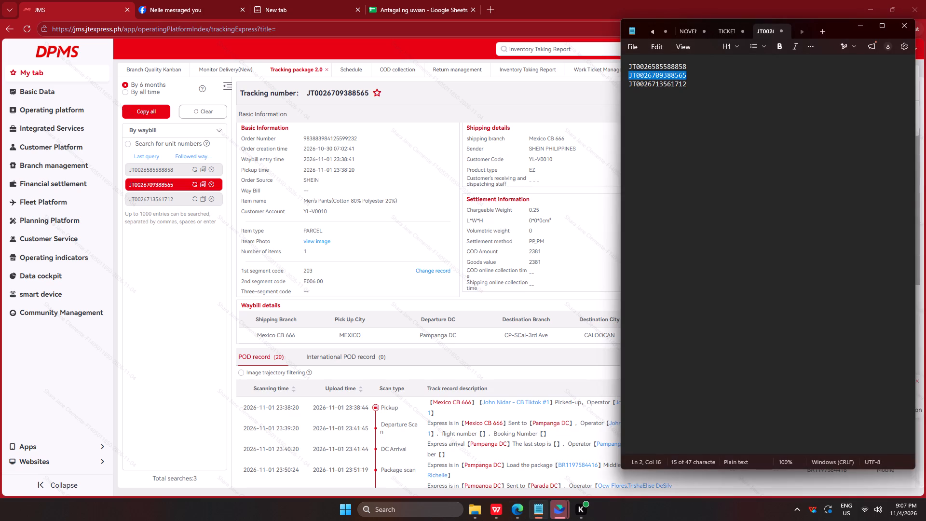
pyautogui.hotkey('ctrl', 'c')
# In Return management, clear the previous batch of waybill numbers from the Print AWB filter.
pyautogui.click(450, 70)
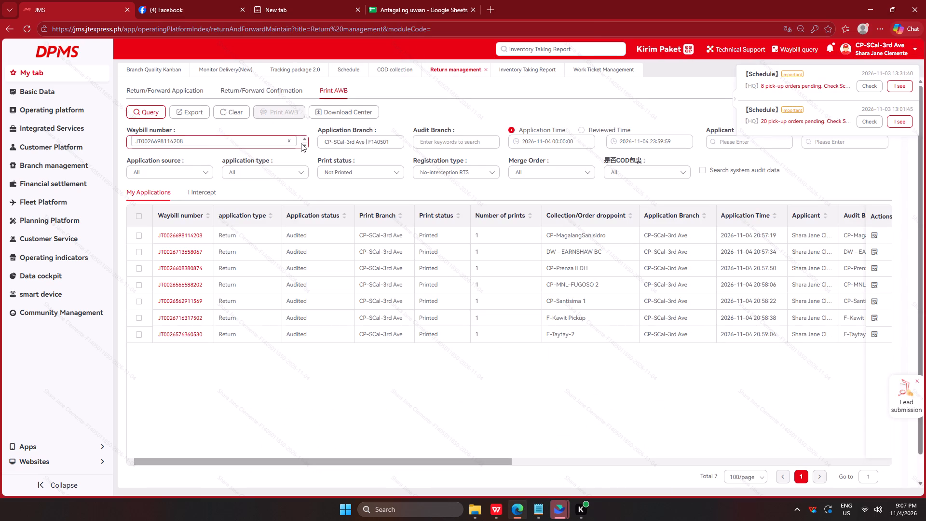
pyautogui.click(301, 143)
pyautogui.click(300, 141)
pyautogui.click(301, 186)
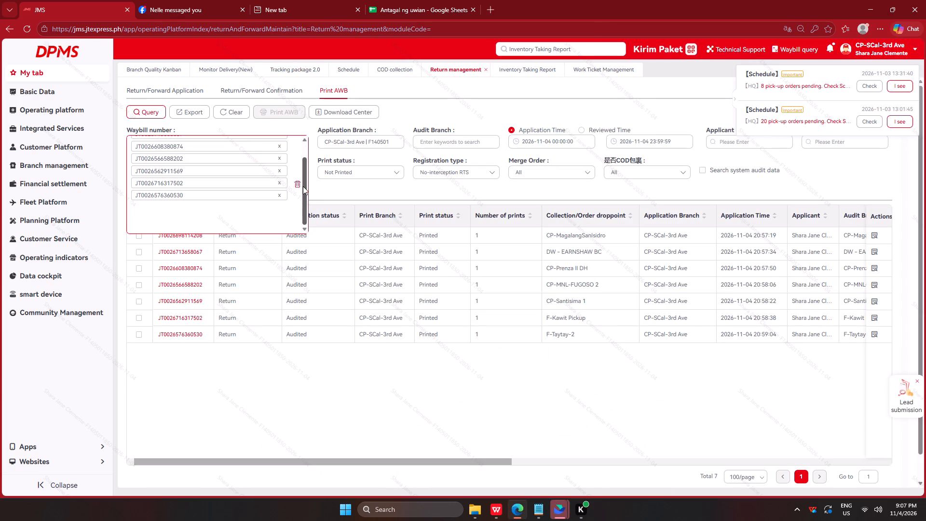
pyautogui.click(291, 179)
# Start a new return/forward application and collapse its merge order, original receiver sender and new order sections.
pyautogui.click(254, 98)
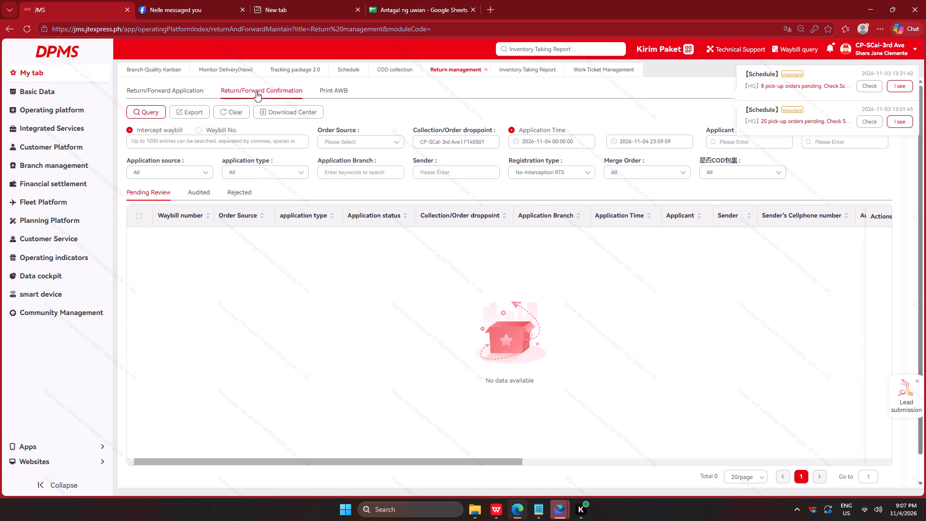
pyautogui.click(181, 98)
pyautogui.click(275, 117)
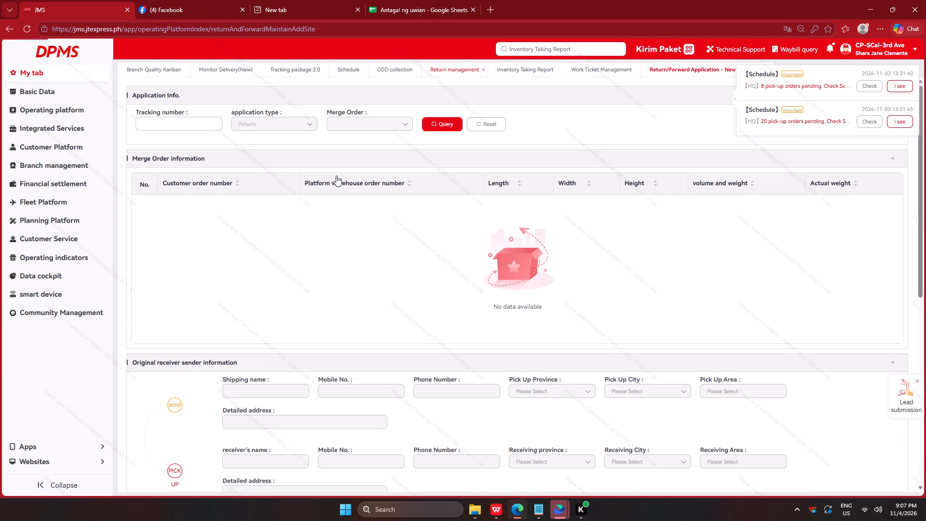
pyautogui.click(284, 155)
pyautogui.click(356, 193)
pyautogui.click(359, 190)
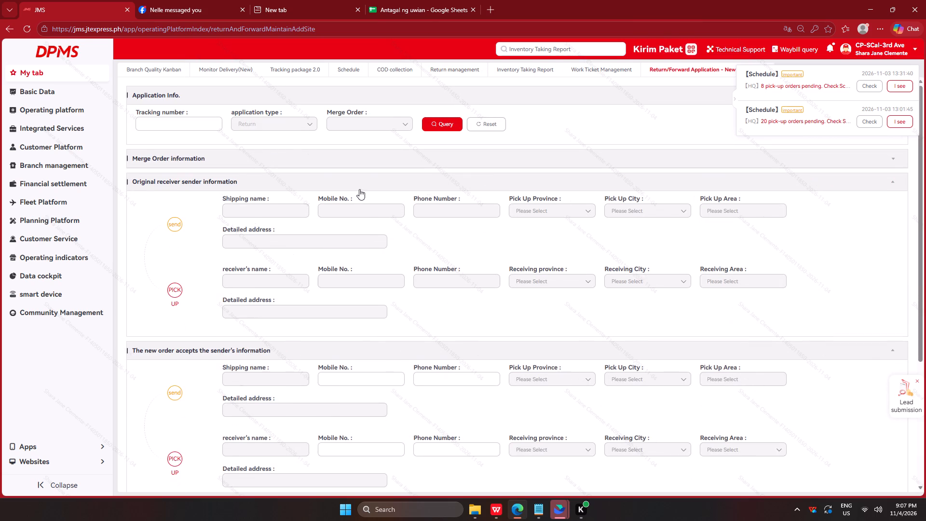
pyautogui.click(360, 209)
pyautogui.click(159, 124)
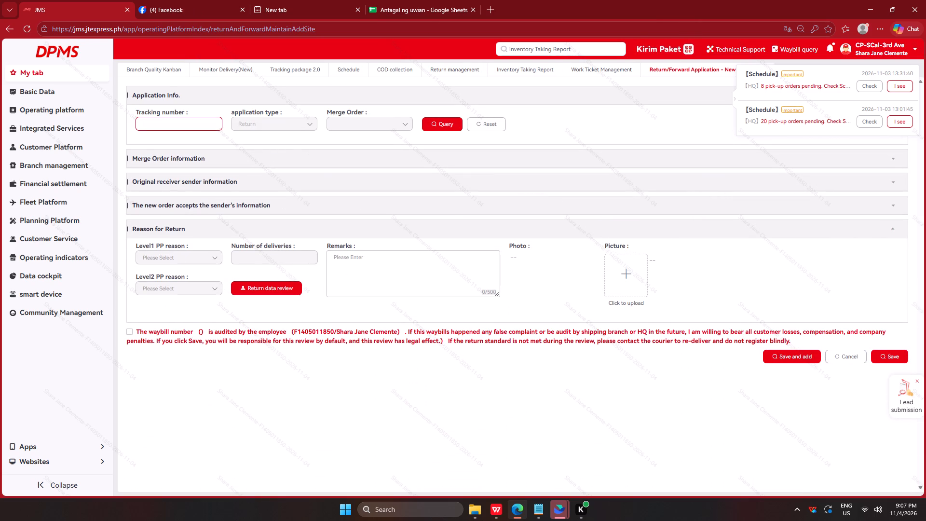
pyautogui.hotkey('ctrl', 'v')
pyautogui.click(435, 114)
pyautogui.click(449, 126)
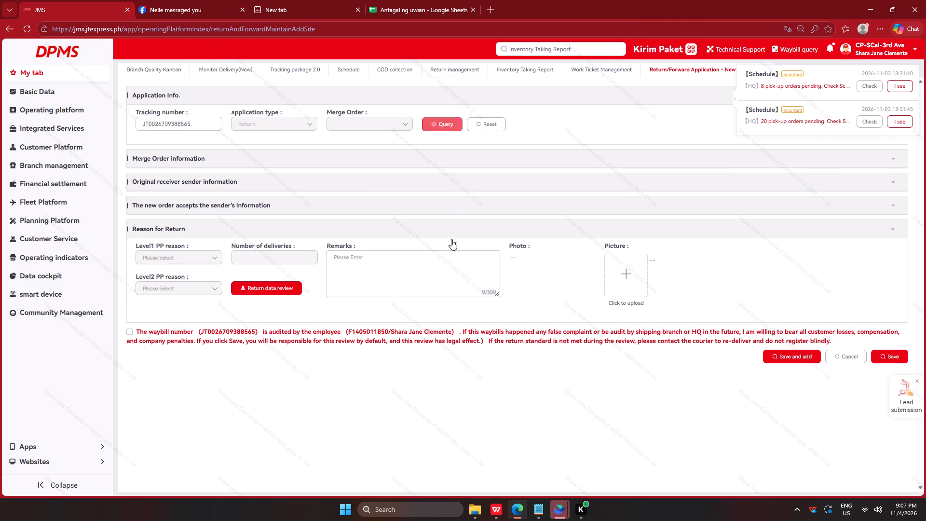
pyautogui.click(532, 289)
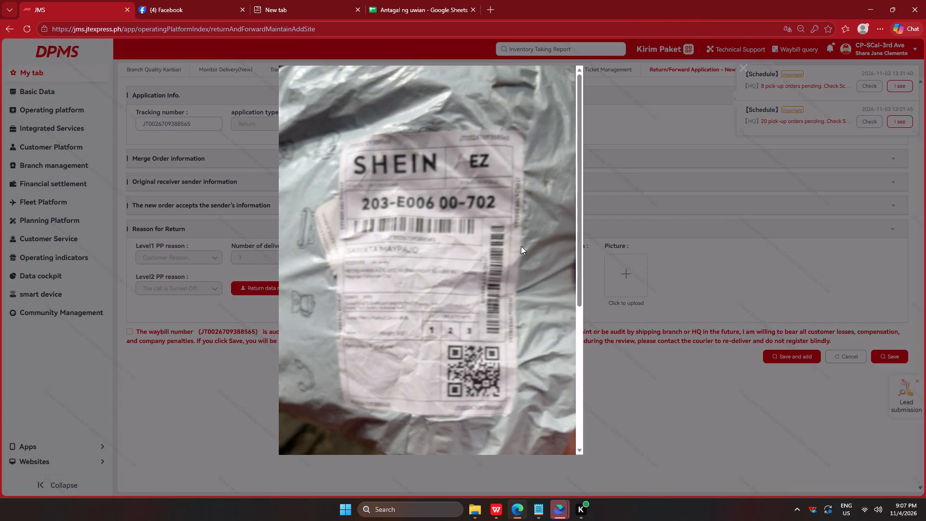
pyautogui.click(652, 266)
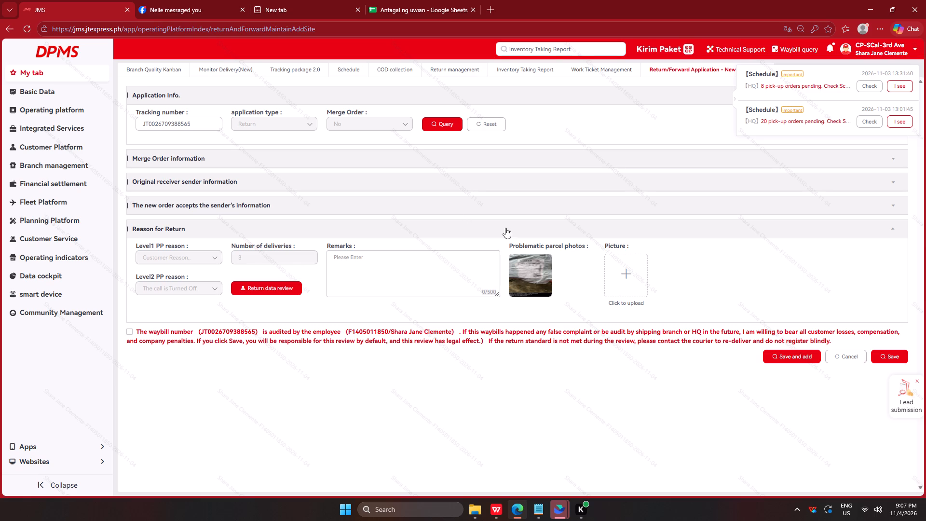
pyautogui.click(533, 292)
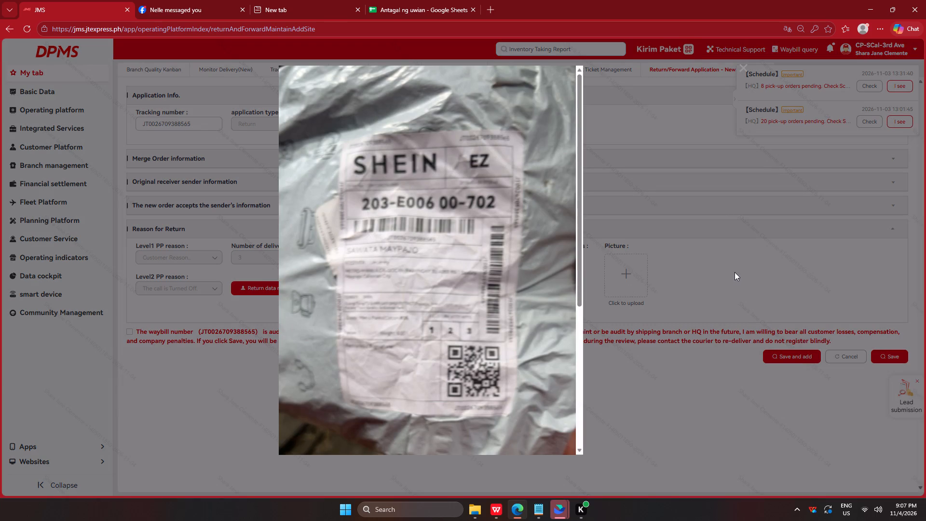
pyautogui.click(735, 269)
pyautogui.click(741, 266)
pyautogui.click(539, 512)
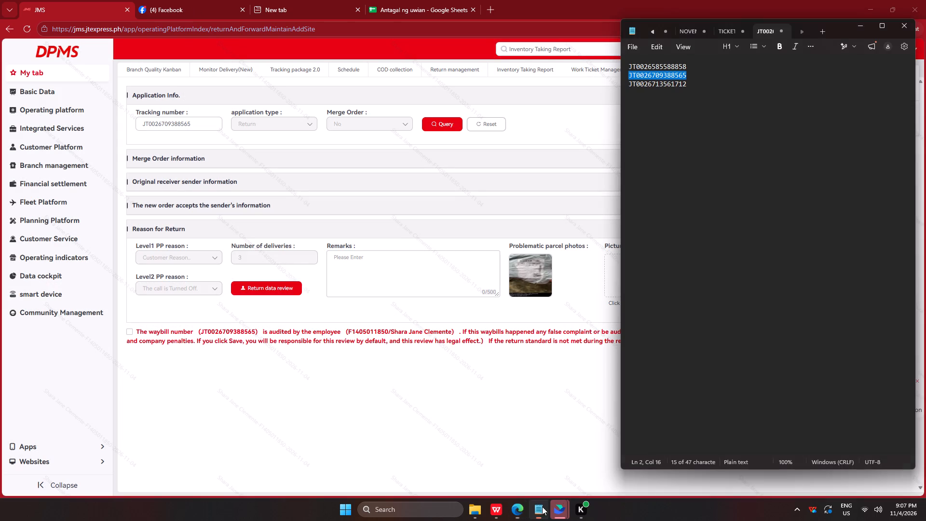
pyautogui.click(695, 221)
pyautogui.doubleClick(659, 74)
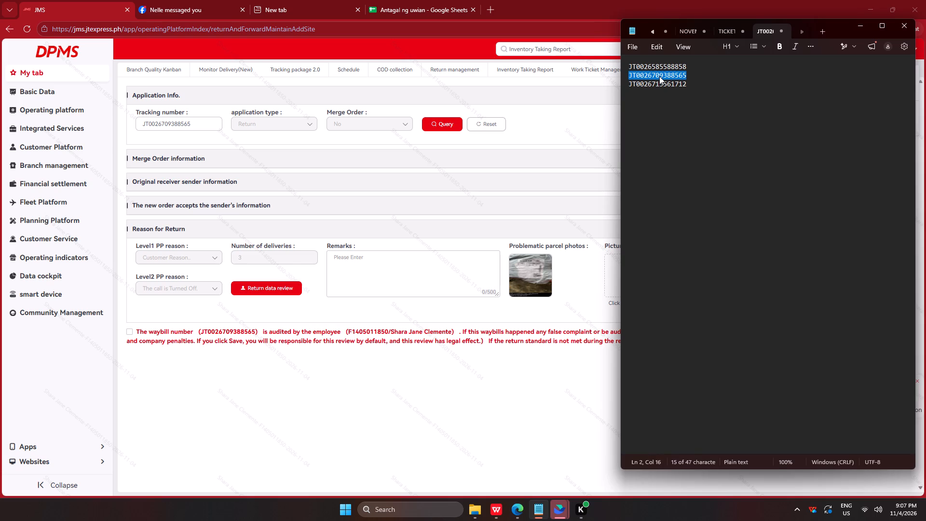
pyautogui.press('BackSpace')
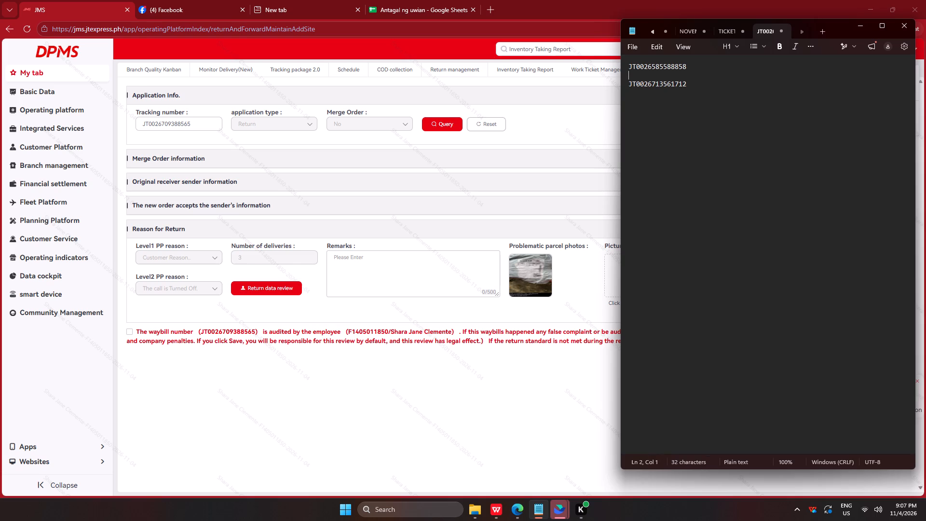
pyautogui.doubleClick(664, 81)
pyautogui.moveTo(654, 84); pyautogui.dragTo(648, 85, button='right')
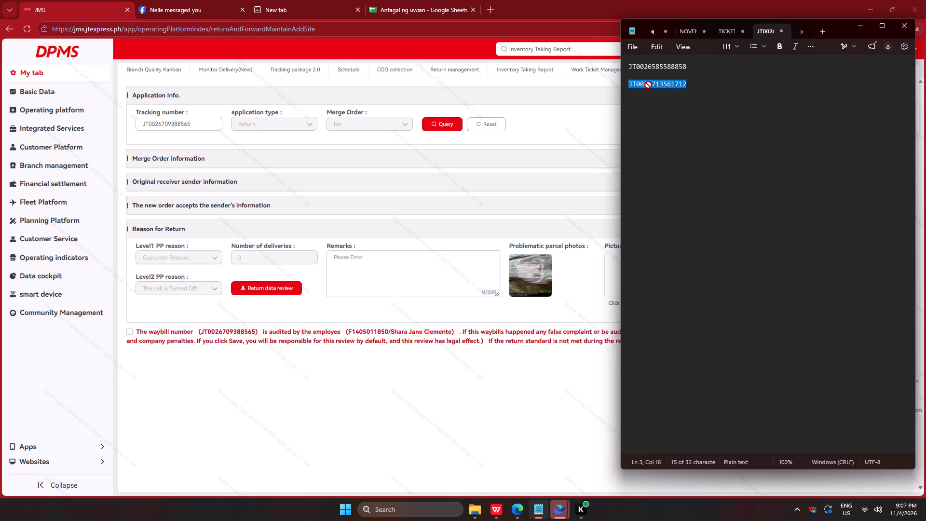
pyautogui.moveTo(648, 85); pyautogui.dragTo(647, 85, button='right')
pyautogui.rightClick(637, 79)
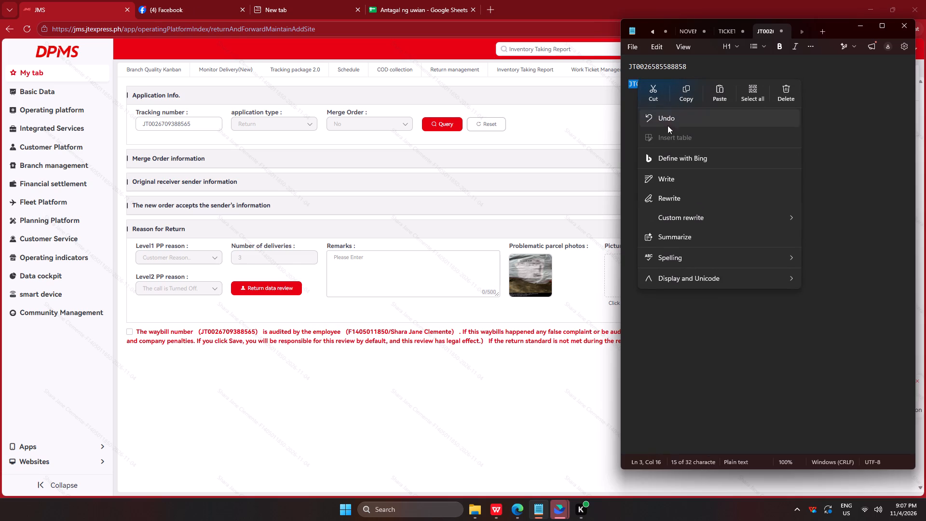
pyautogui.click(686, 100)
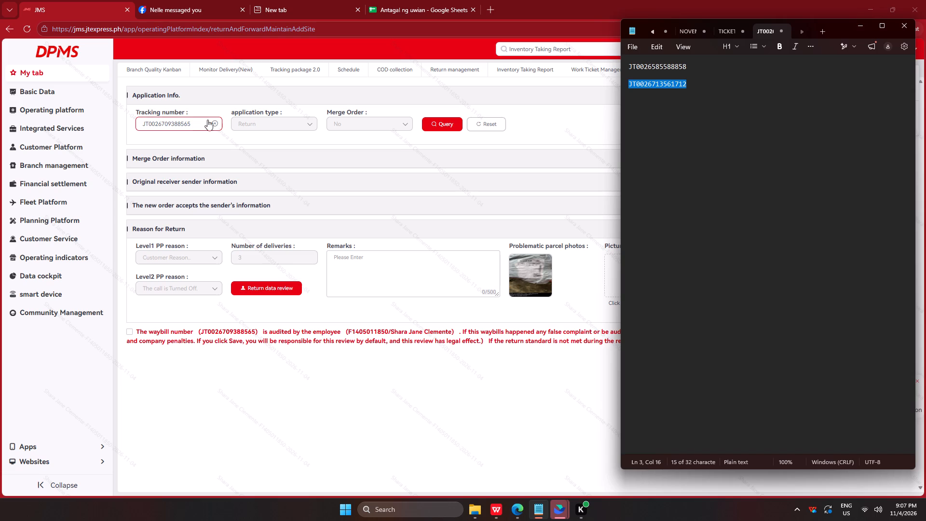
pyautogui.click(213, 123)
pyautogui.click(189, 123)
pyautogui.rightClick(191, 125)
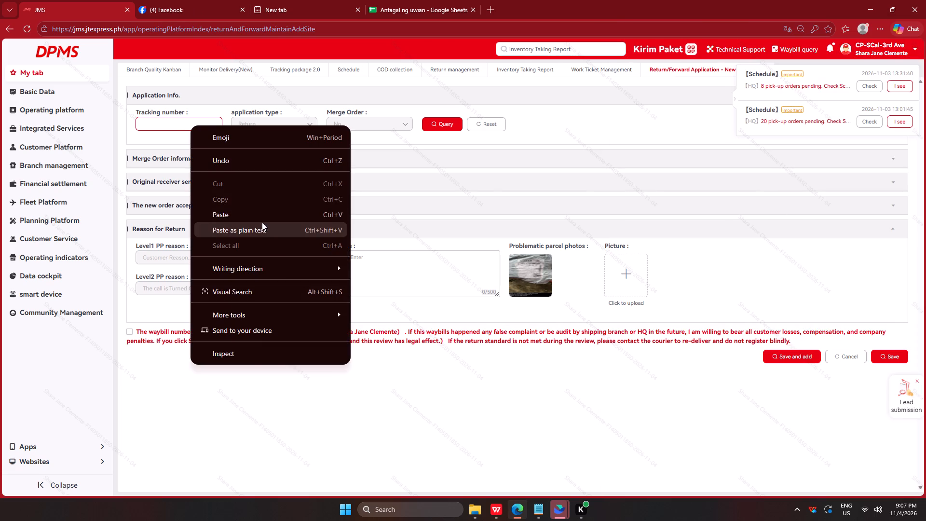
pyautogui.click(260, 218)
pyautogui.click(448, 124)
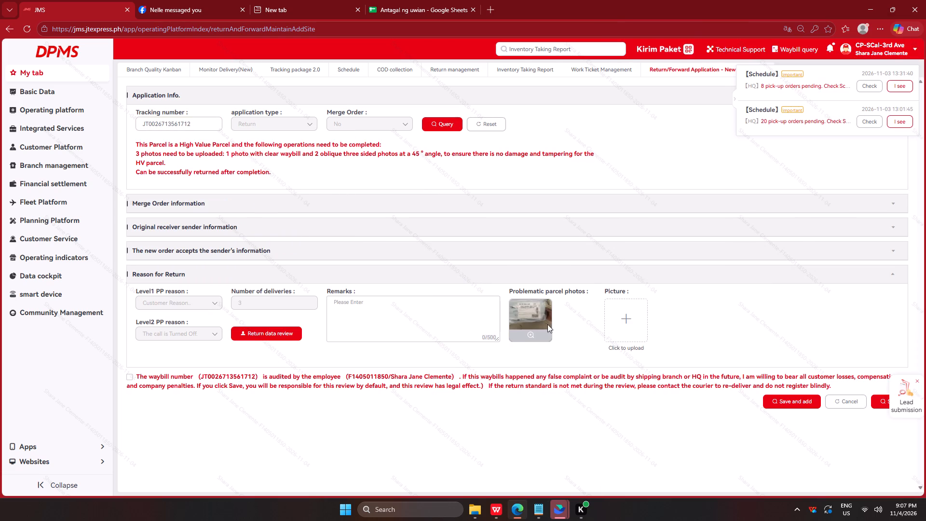
pyautogui.click(529, 337)
pyautogui.rightClick(421, 126)
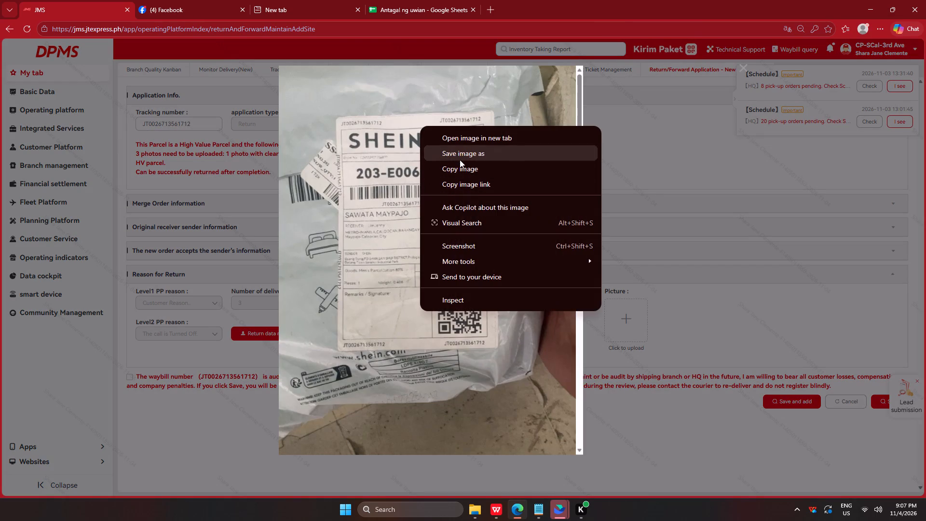
pyautogui.click(465, 154)
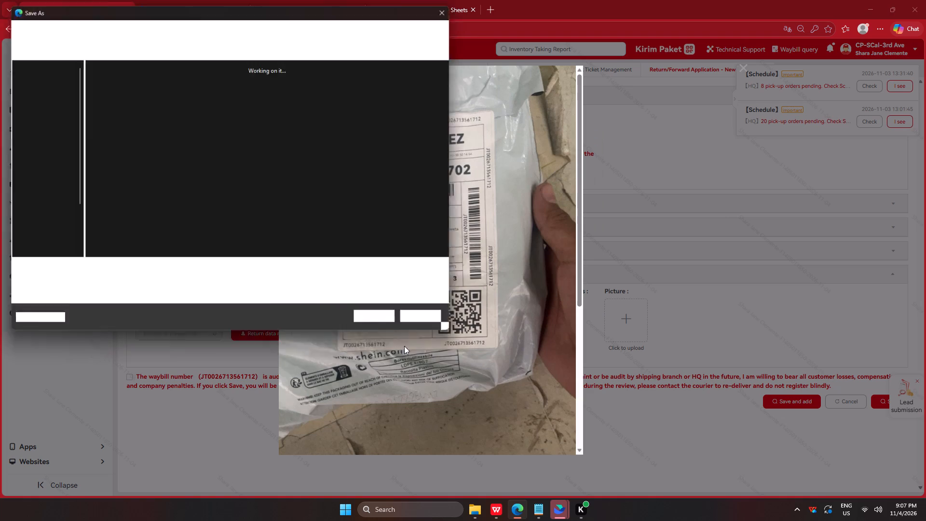
pyautogui.click(369, 322)
pyautogui.click(214, 396)
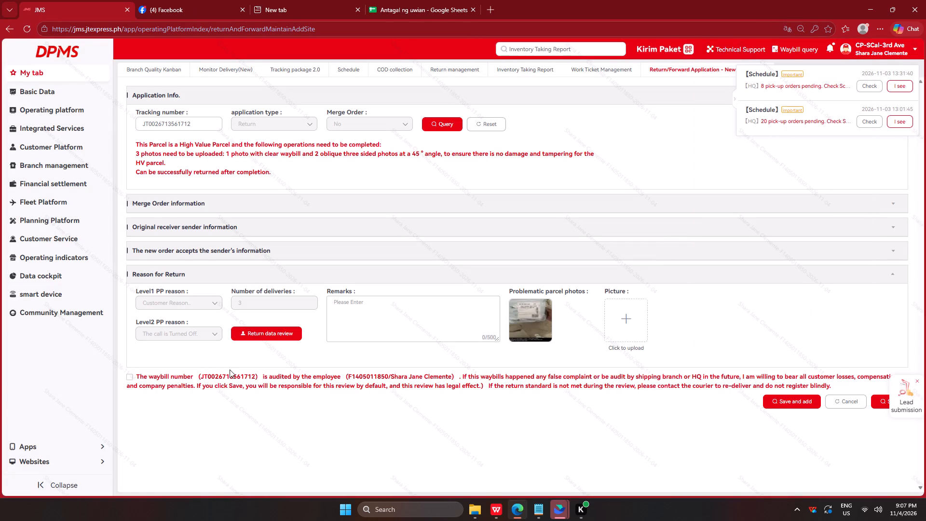
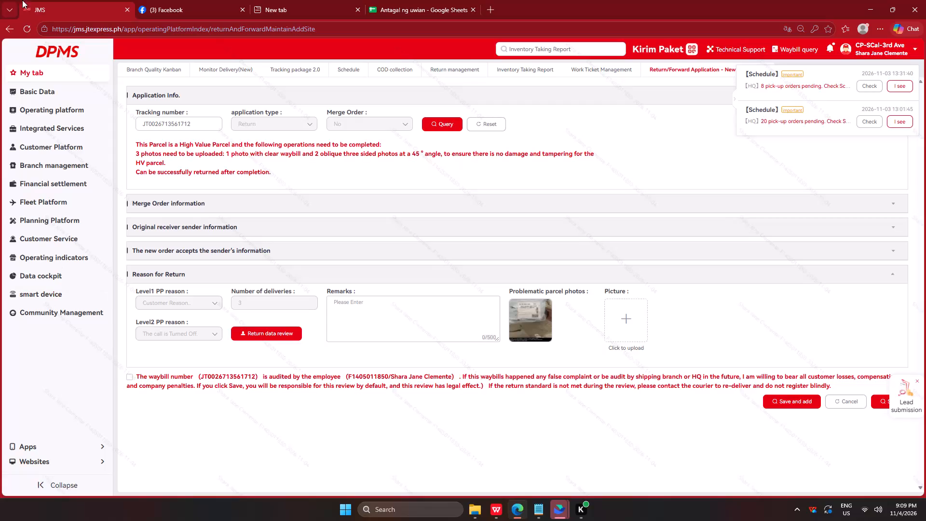
# Switch to Facebook, open the six-photo parcel collage in the Messenger chat and save it to Downloads.
pyautogui.click(140, 0)
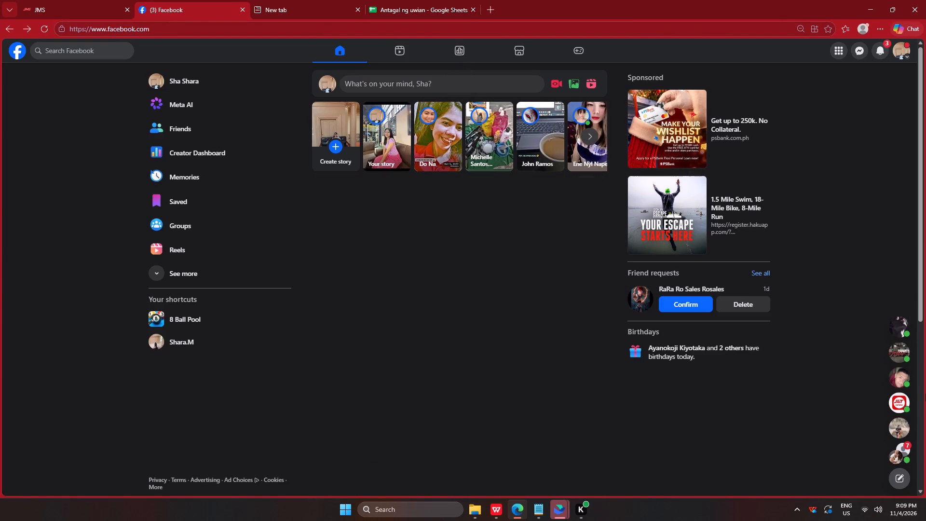
pyautogui.click(897, 377)
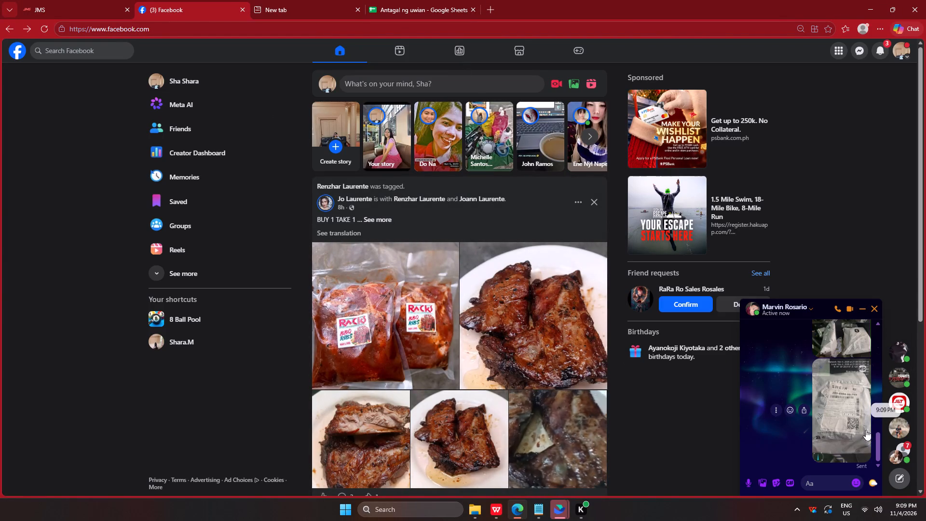
pyautogui.scroll(2, 862, 427)
pyautogui.click(851, 423)
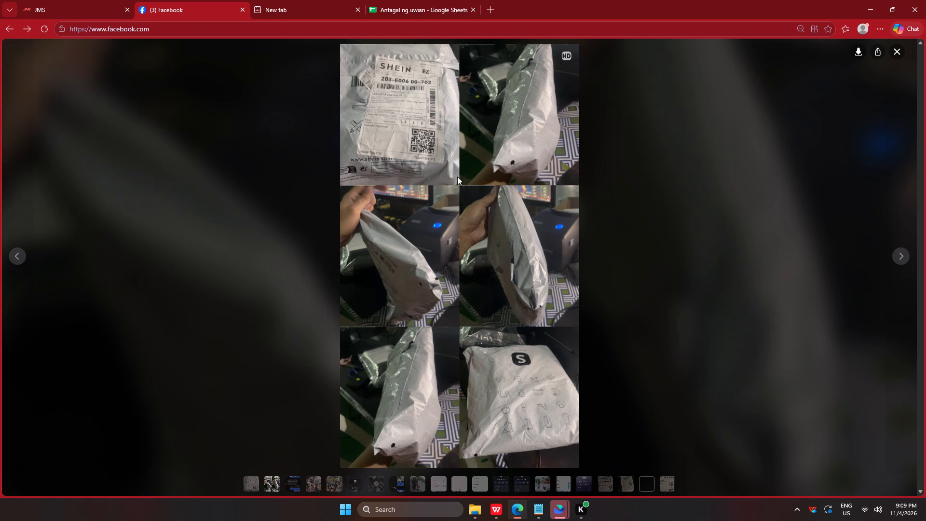
pyautogui.rightClick(456, 174)
pyautogui.click(531, 203)
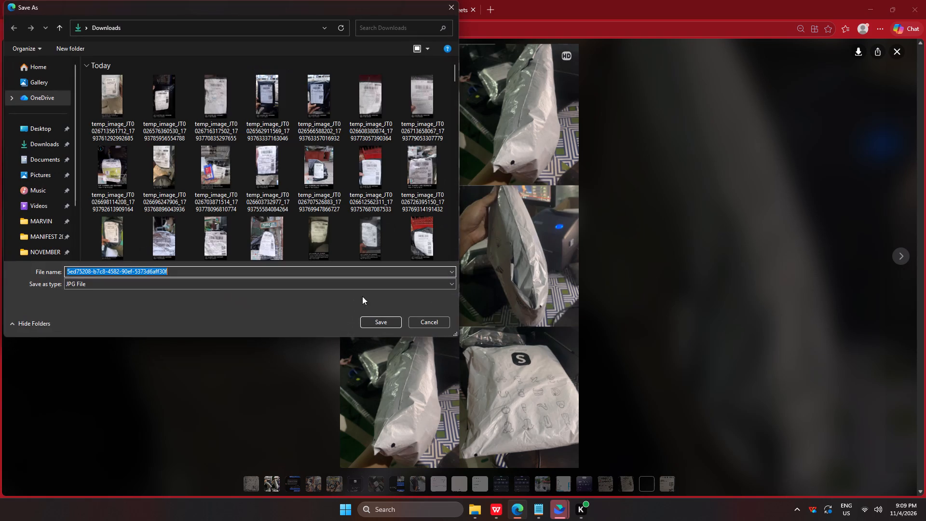
pyautogui.click(390, 321)
# View the close-up photo of the SHEIN parcel's waybill and save it to Downloads.
pyautogui.click(253, 488)
pyautogui.rightClick(414, 240)
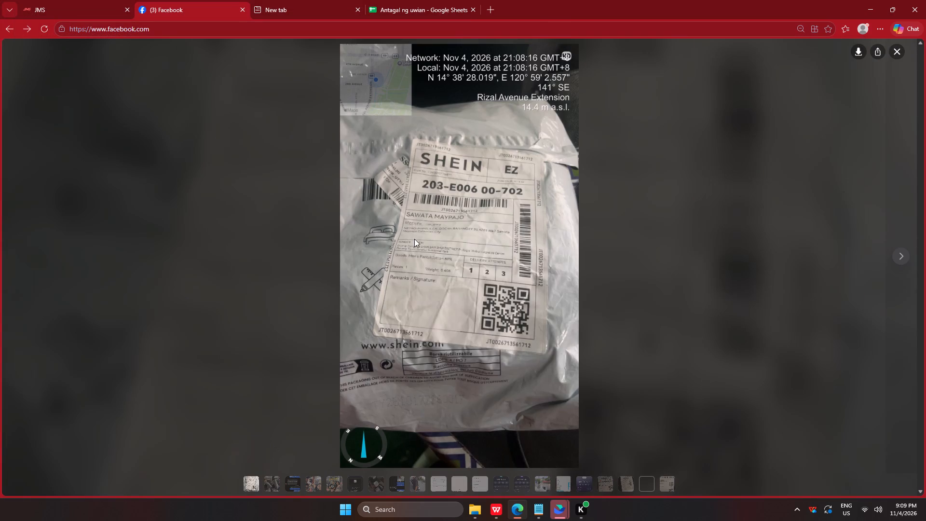
pyautogui.click(457, 262)
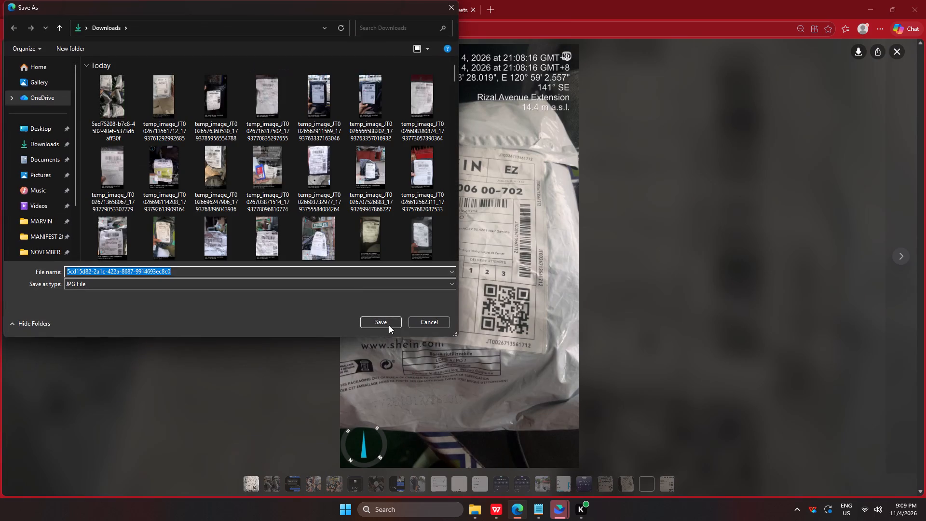
pyautogui.click(389, 325)
# Back in JMS, upload the downloaded parcel photos as pictures for the return reason, starting with the six-photo collage.
pyautogui.click(84, 4)
pyautogui.click(607, 326)
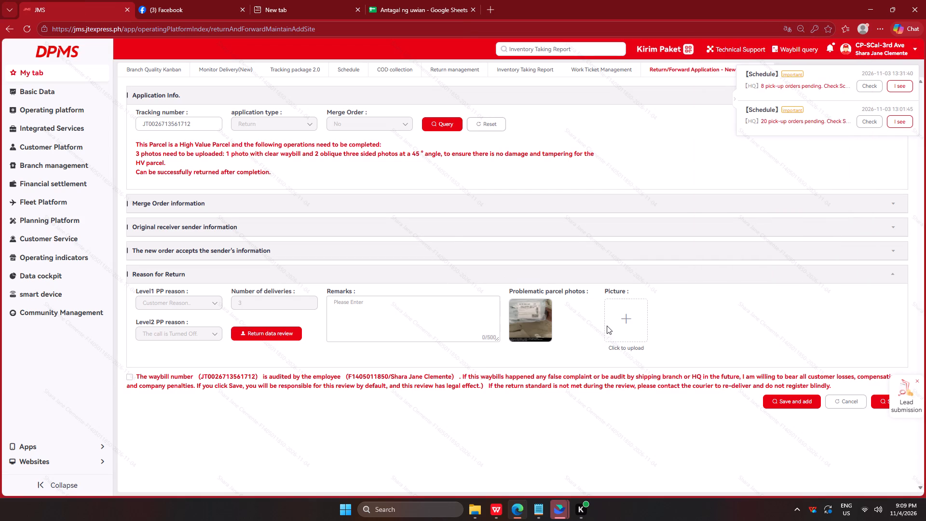
pyautogui.doubleClick(150, 95)
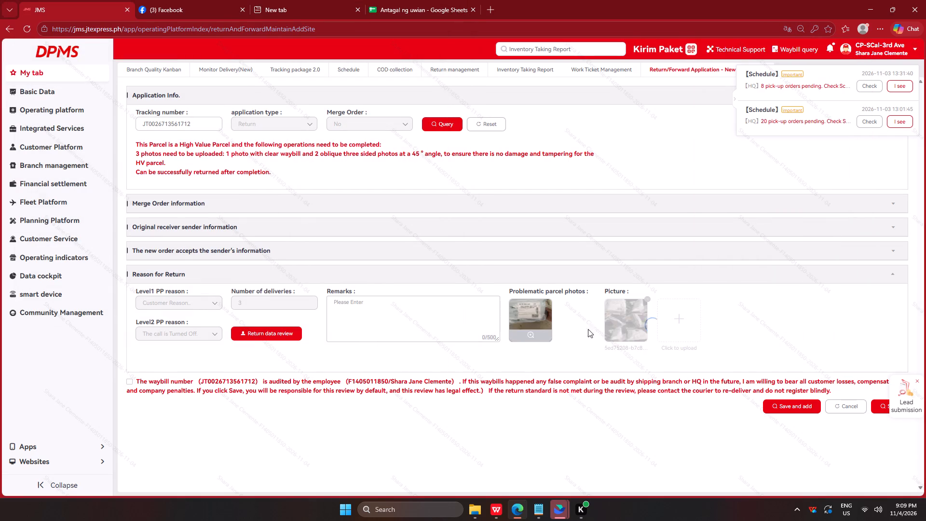
pyautogui.click(681, 326)
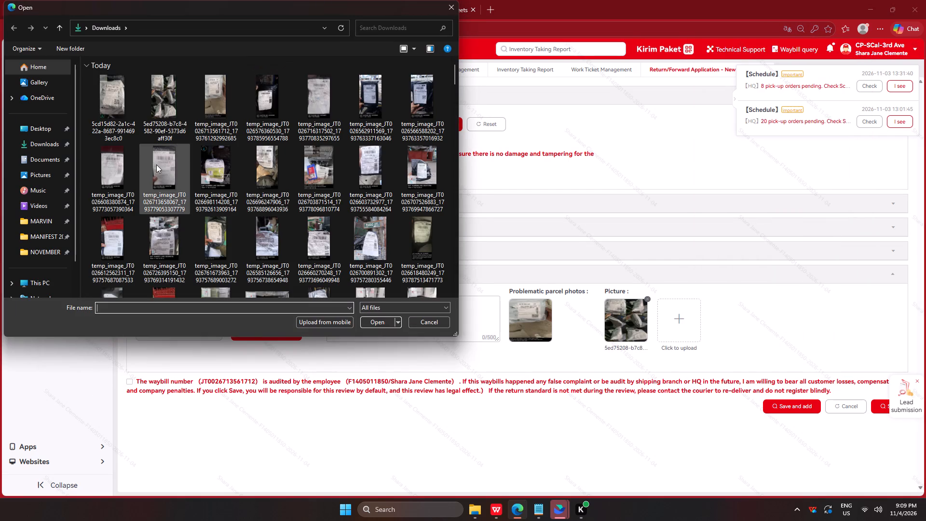
pyautogui.doubleClick(132, 116)
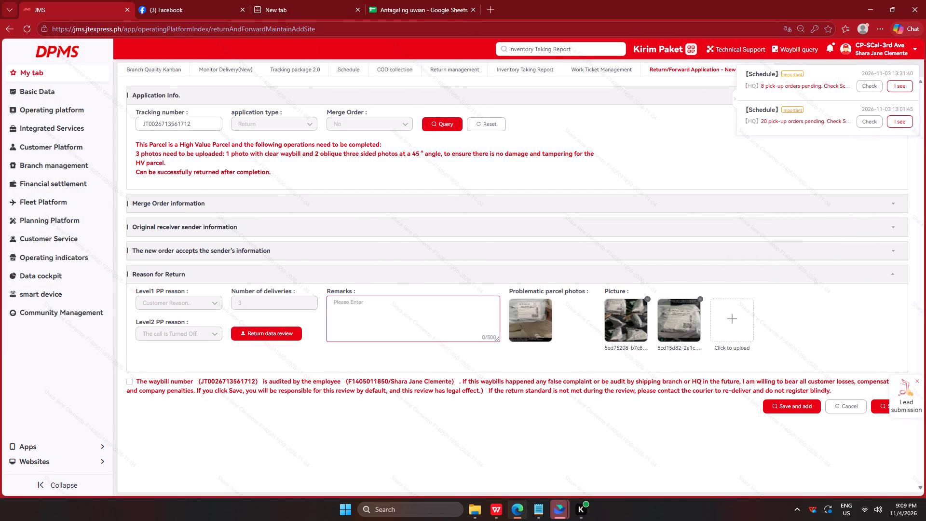
pyautogui.click(422, 315)
pyautogui.click(131, 382)
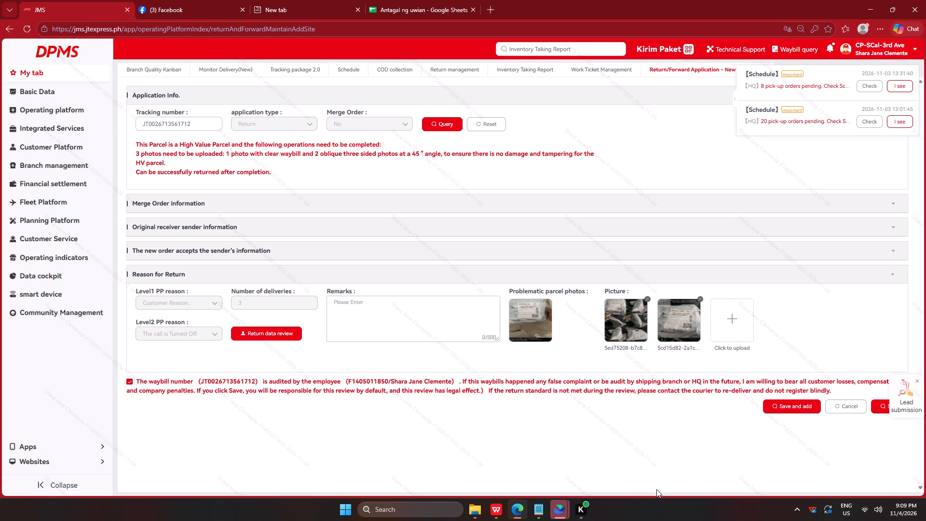
pyautogui.click(499, 513)
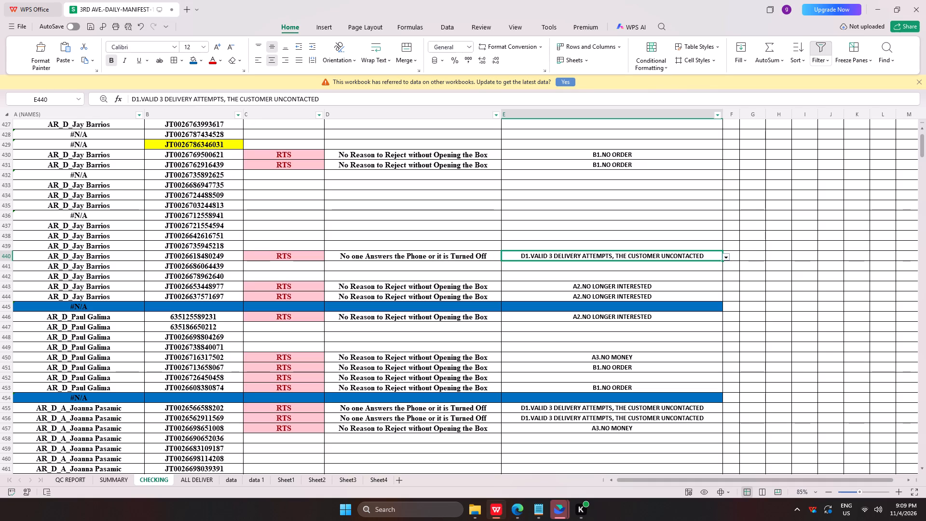
pyautogui.hotkey('ctrl', 'c')
pyautogui.hotkey('alt', 'Tab')
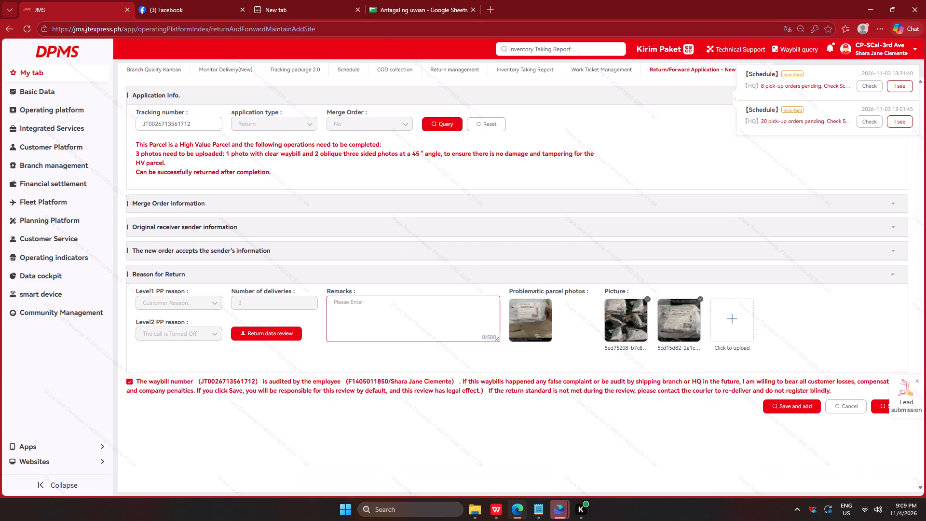
pyautogui.click(418, 320)
pyautogui.hotkey('ctrl', 'v')
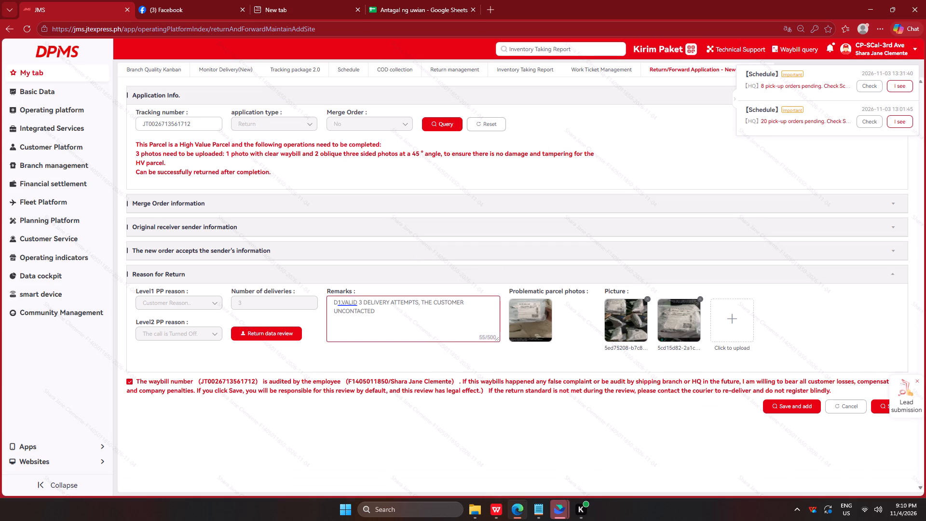
pyautogui.click(400, 316)
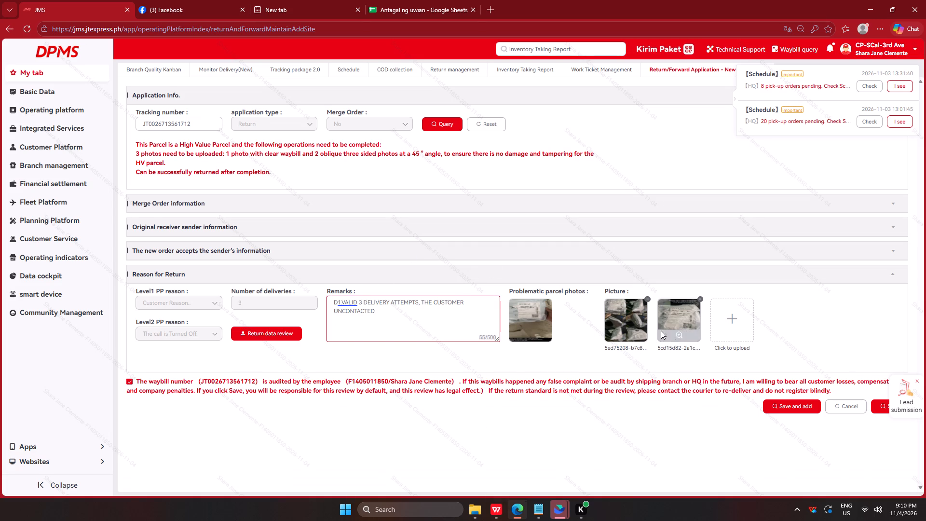
pyautogui.click(730, 322)
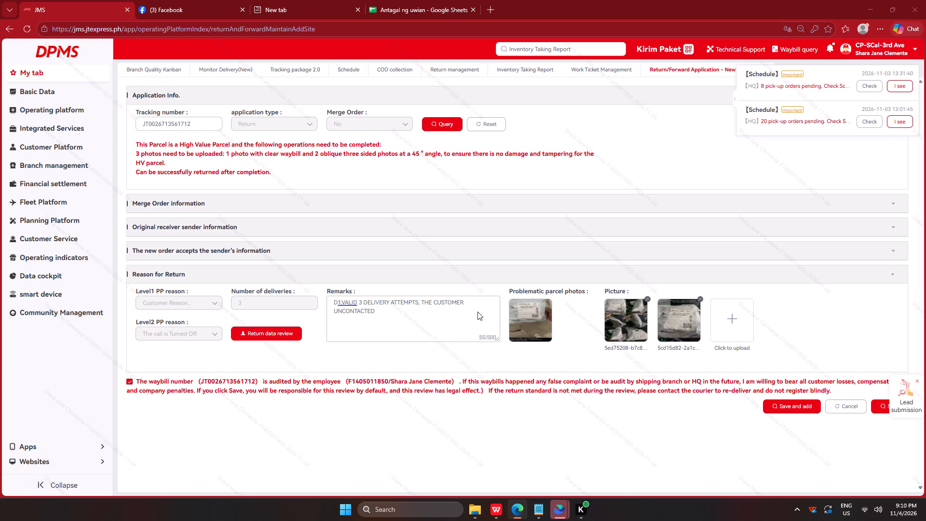
pyautogui.doubleClick(239, 109)
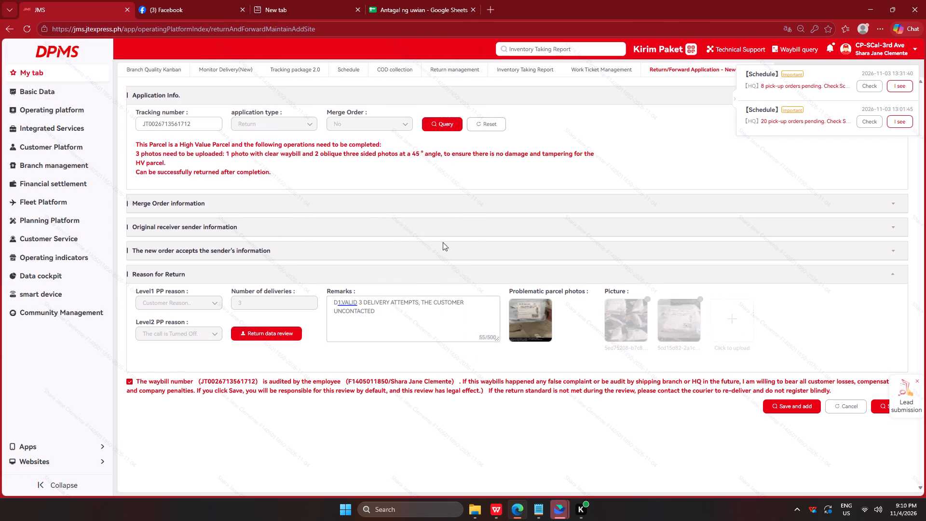
pyautogui.click(794, 407)
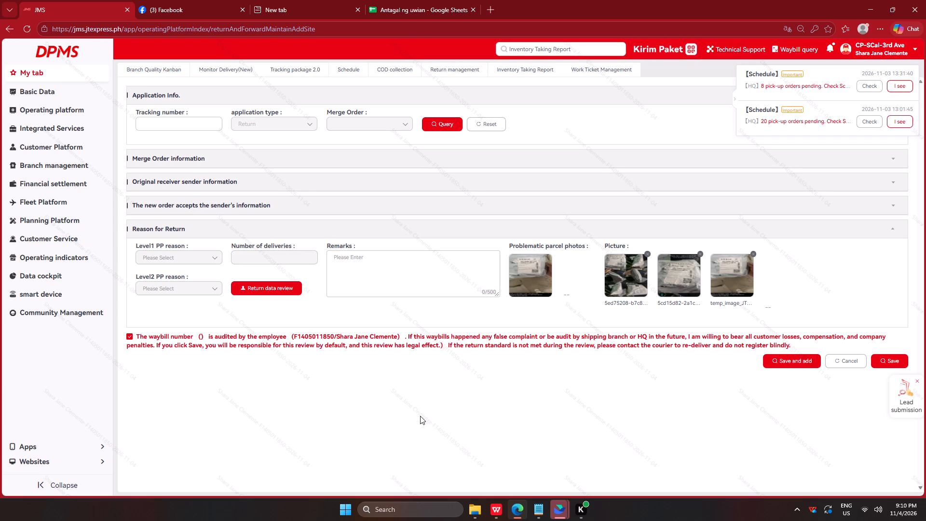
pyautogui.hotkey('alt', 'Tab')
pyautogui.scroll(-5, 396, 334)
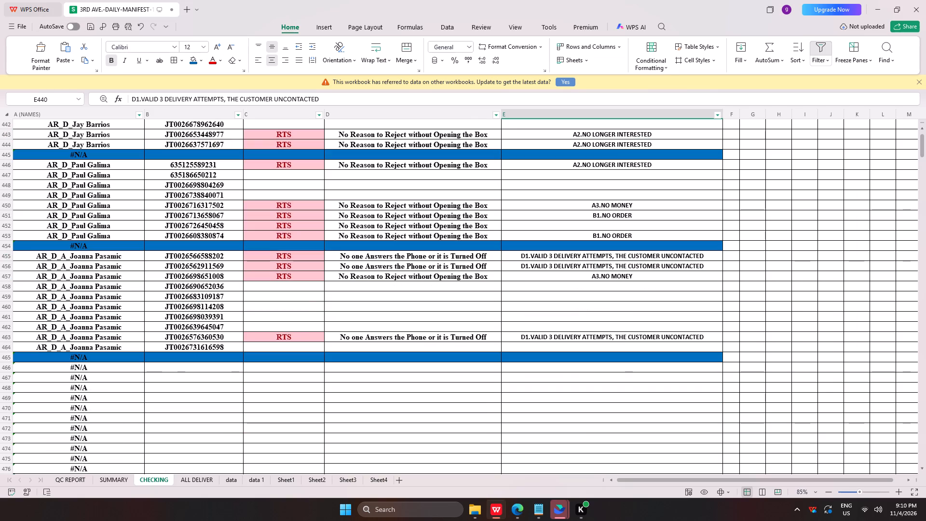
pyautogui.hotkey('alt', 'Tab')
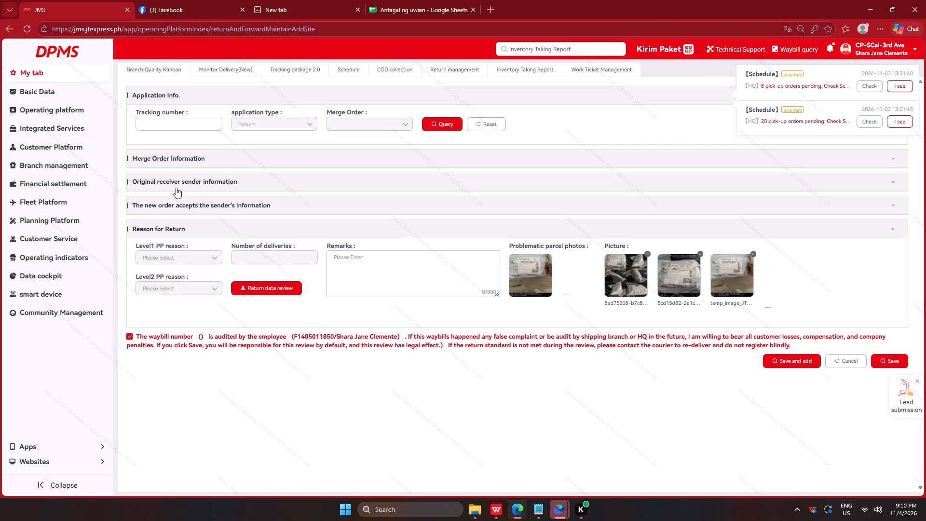
pyautogui.click(547, 510)
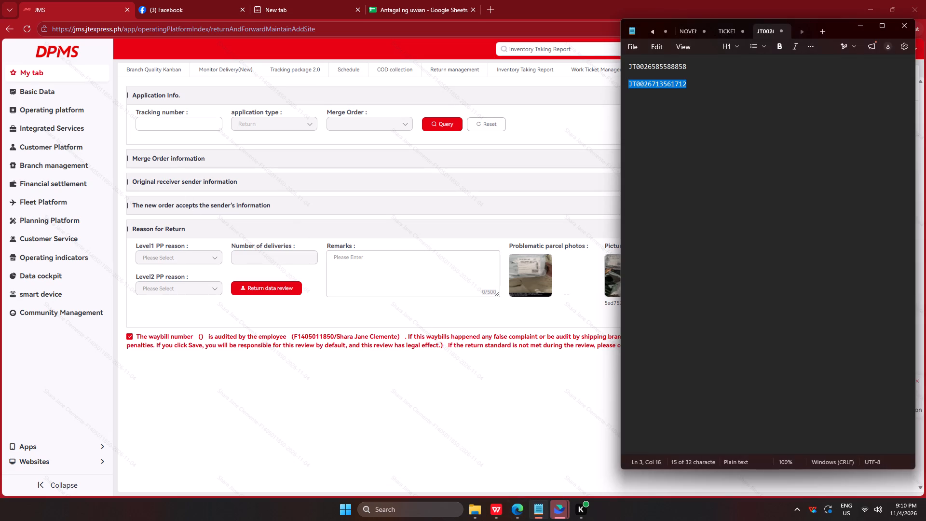
pyautogui.click(717, 301)
pyautogui.scroll(2, 700, 265)
pyautogui.doubleClick(669, 63)
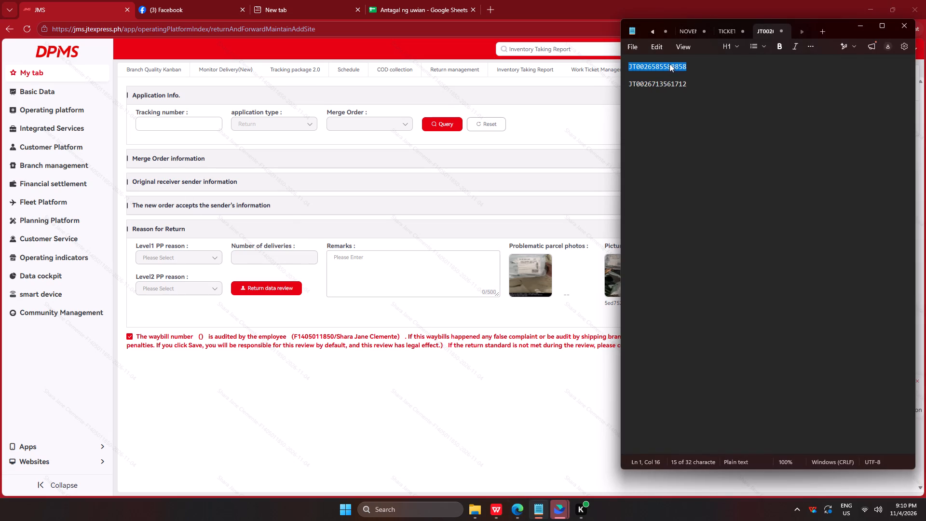
pyautogui.hotkey('ctrl', 'c')
pyautogui.click(176, 127)
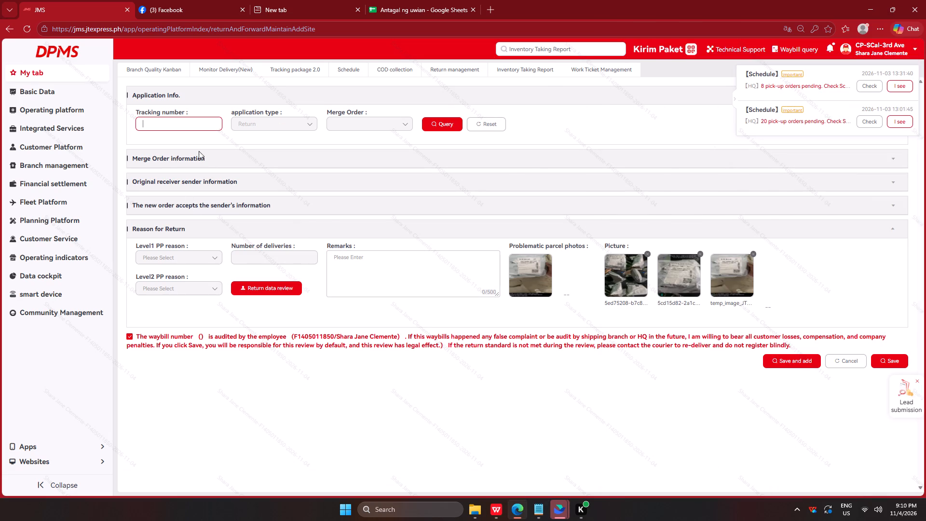
pyautogui.hotkey('ctrl', 'v')
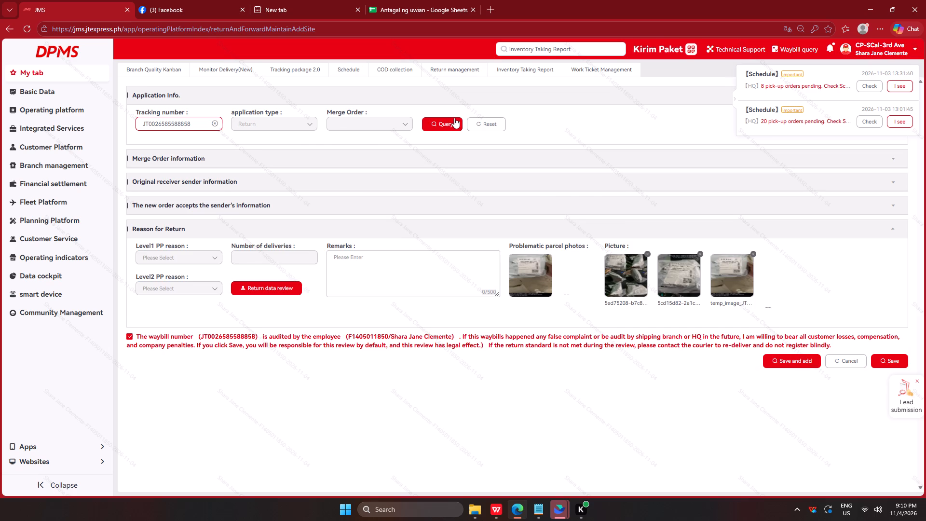
pyautogui.click(454, 118)
pyautogui.click(532, 334)
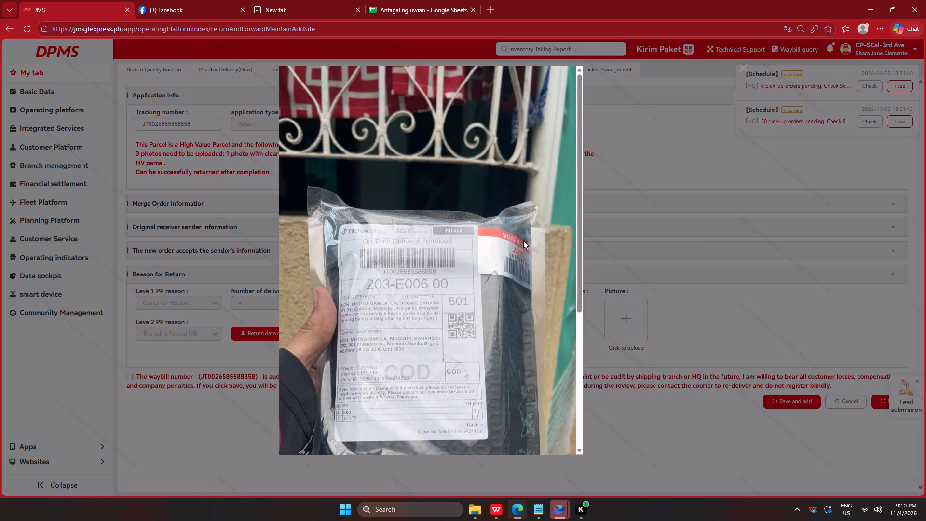
pyautogui.rightClick(518, 223)
pyautogui.click(547, 256)
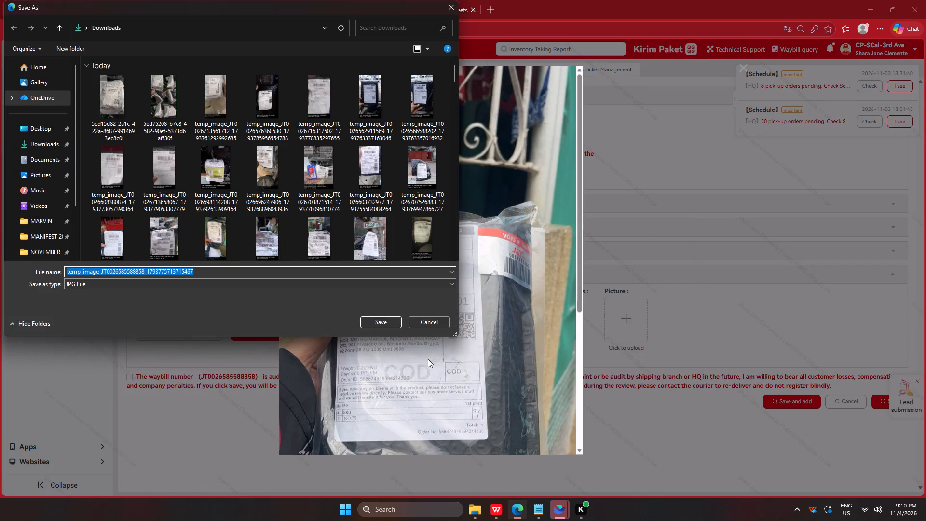
pyautogui.click(389, 318)
pyautogui.click(217, 351)
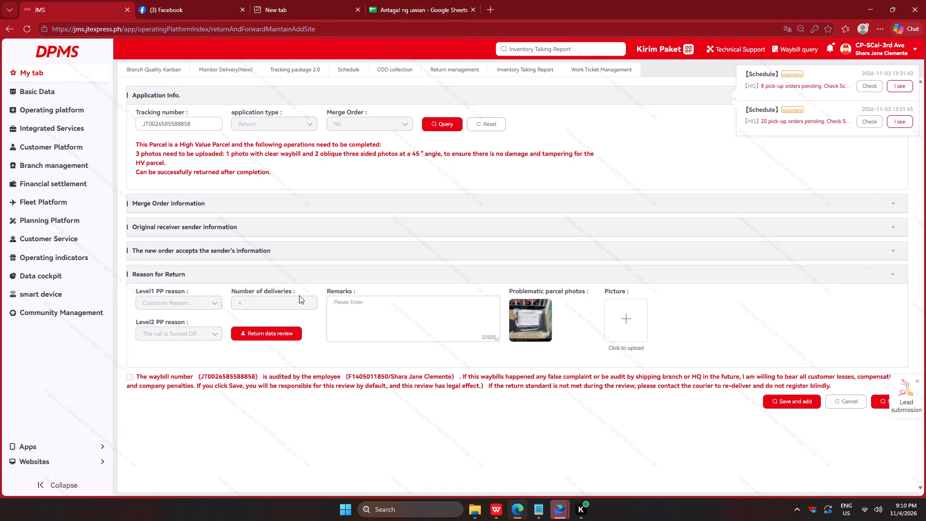
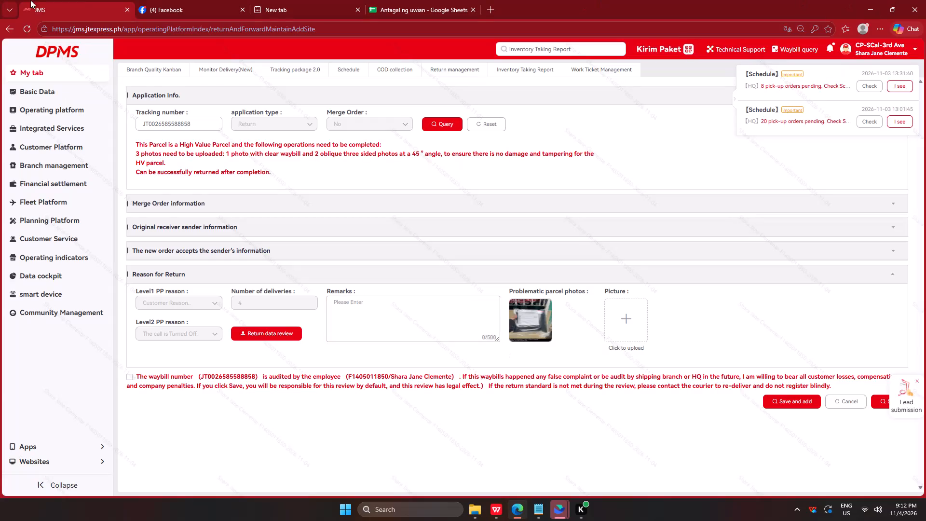
# In the Facebook chat, replace the open SHEIN parcel photo with the newest six-view parcel collage and save the collage to the computer.
pyautogui.click(175, 0)
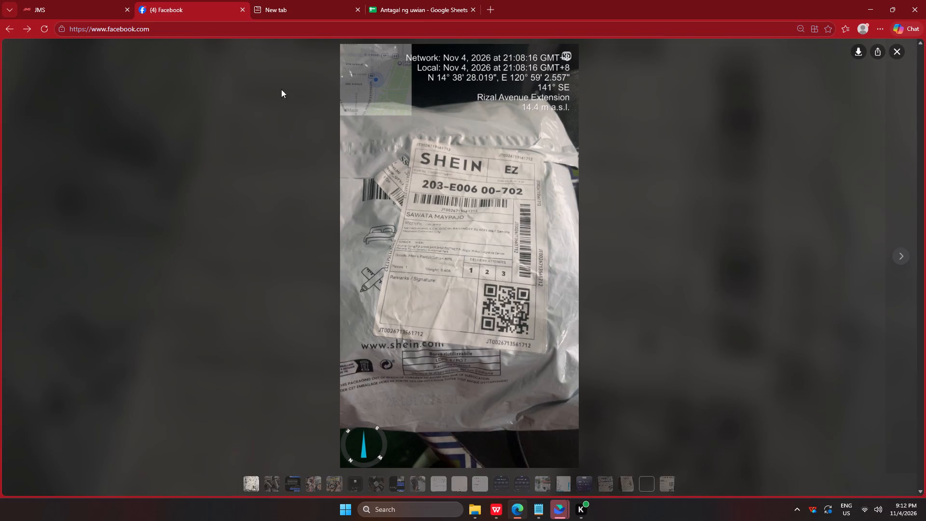
pyautogui.click(896, 52)
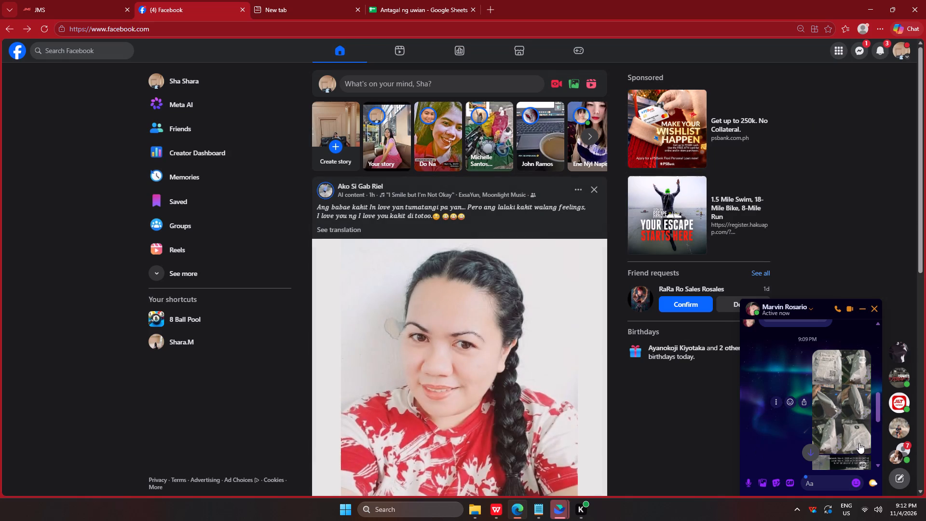
pyautogui.scroll(-6, 831, 418)
pyautogui.click(841, 395)
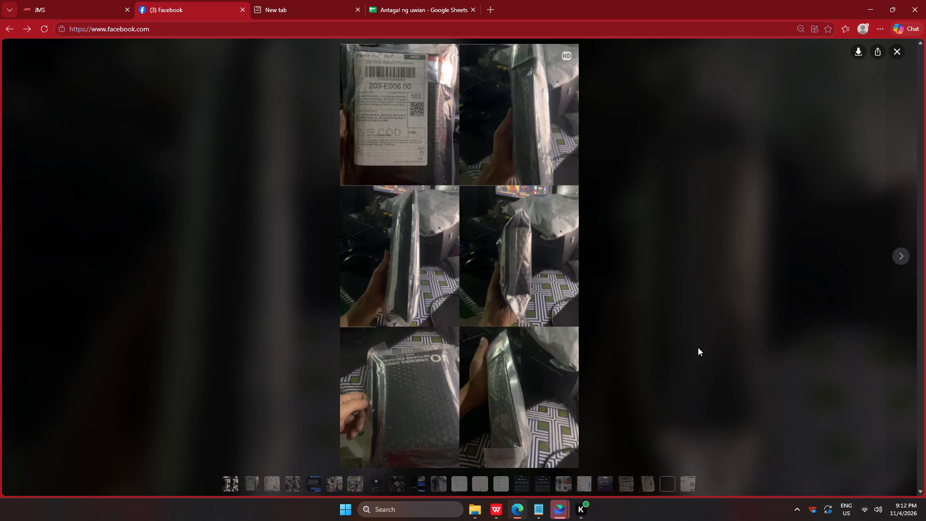
pyautogui.rightClick(481, 202)
pyautogui.click(546, 231)
pyautogui.click(369, 319)
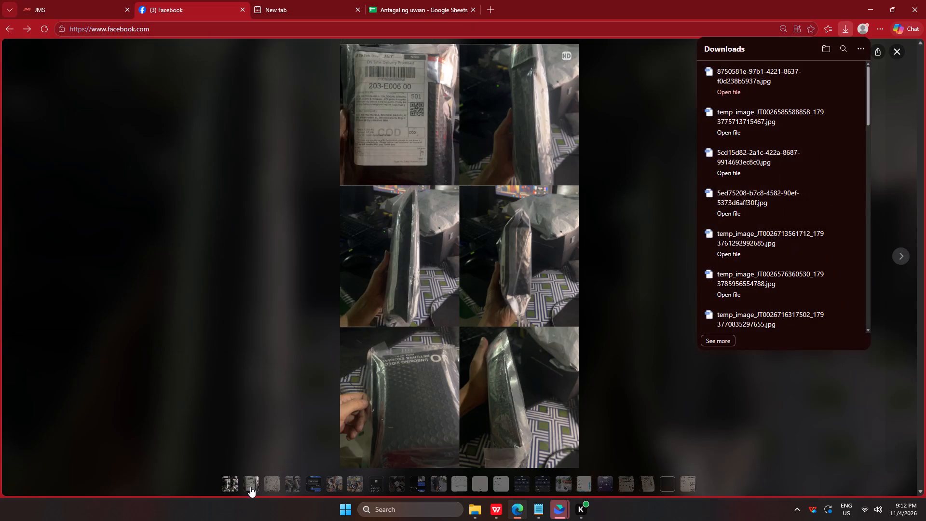
# Save the neighbouring close-up photo of the same parcel's waybill label from the chat, and go back to the JMS return application.
pyautogui.click(251, 487)
pyautogui.rightClick(398, 200)
pyautogui.click(458, 228)
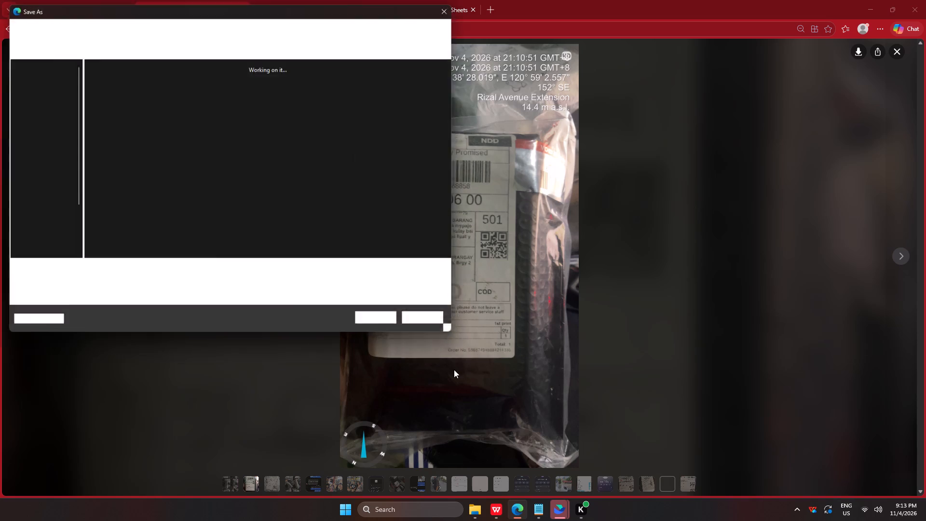
pyautogui.click(374, 319)
pyautogui.click(67, 14)
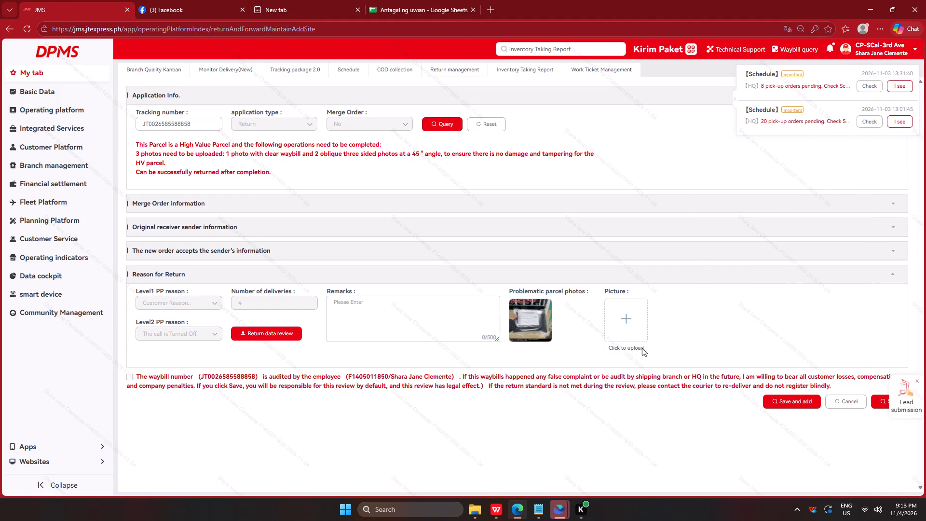
pyautogui.click(626, 324)
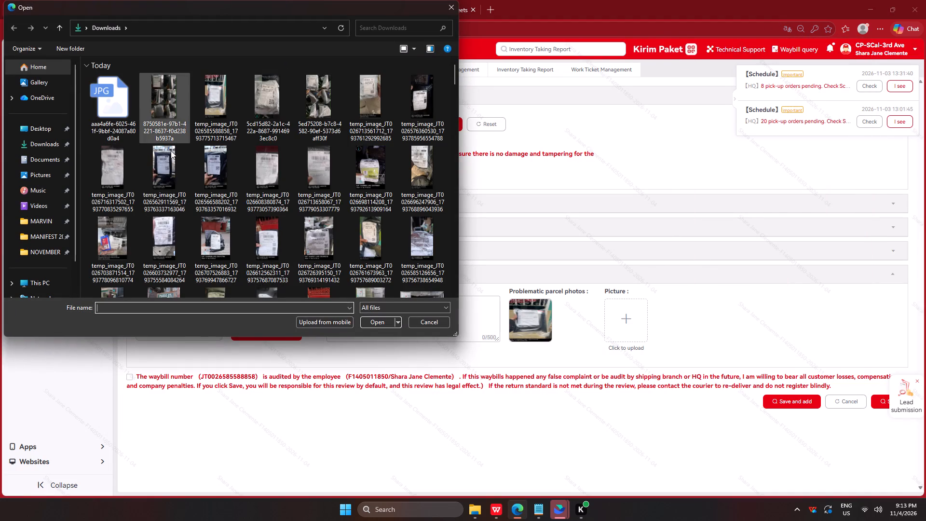
pyautogui.doubleClick(156, 101)
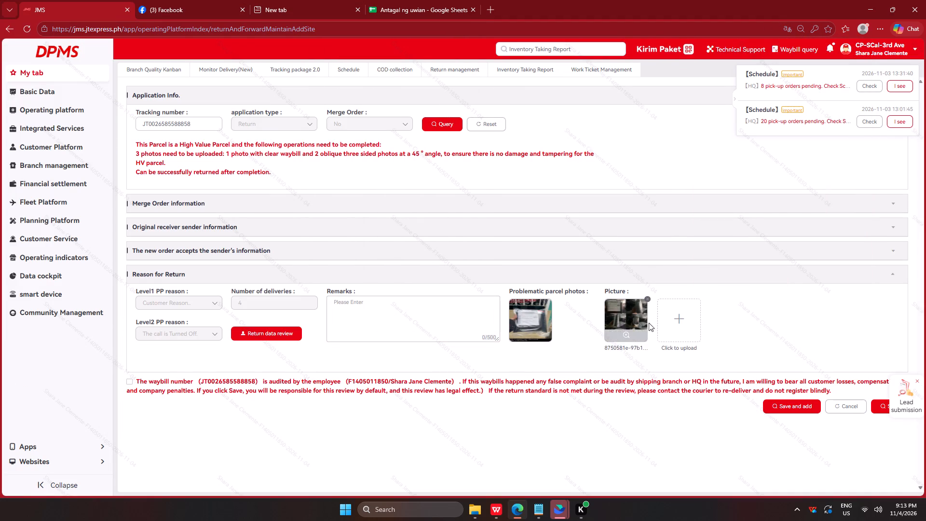
pyautogui.click(681, 320)
pyautogui.doubleClick(201, 110)
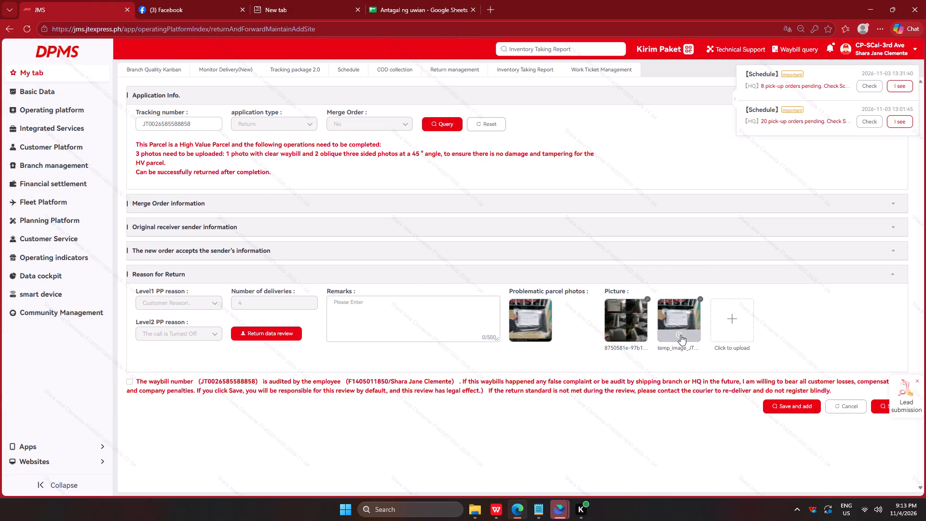
pyautogui.click(679, 335)
pyautogui.click(682, 367)
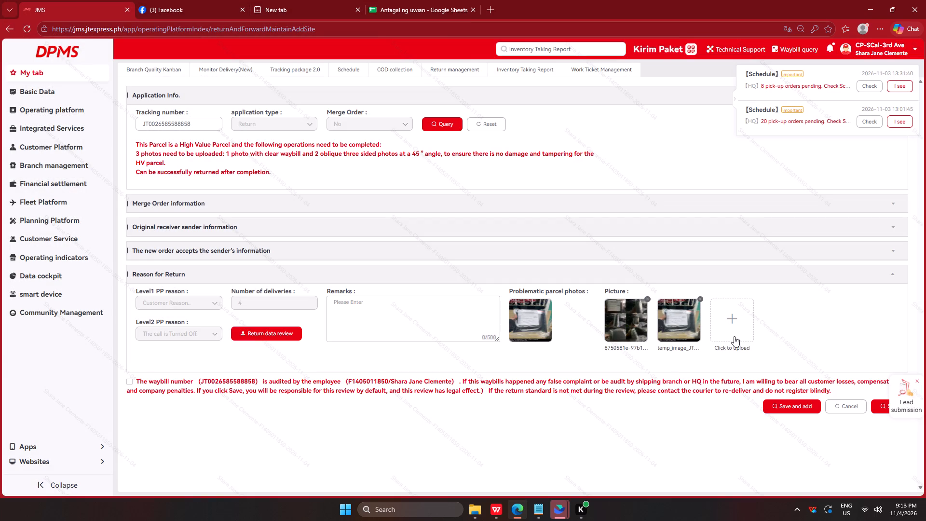
pyautogui.click(735, 334)
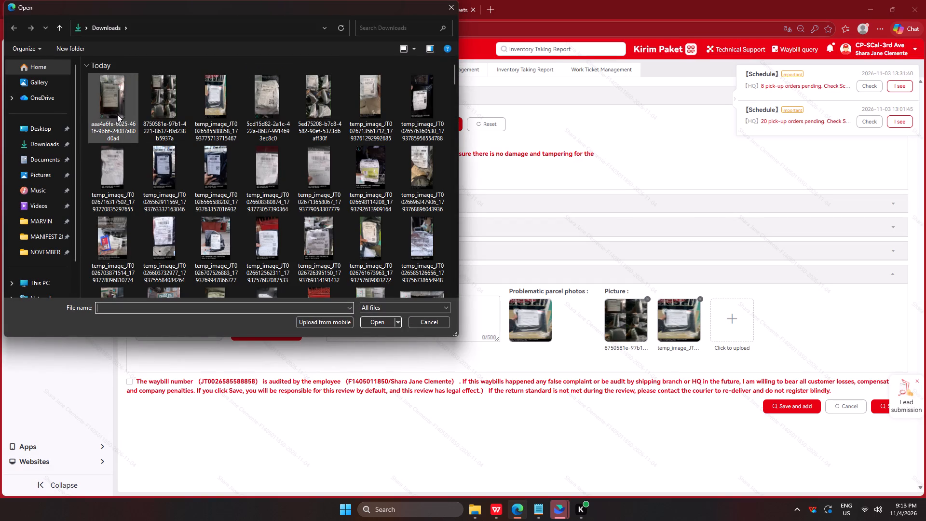
pyautogui.doubleClick(120, 114)
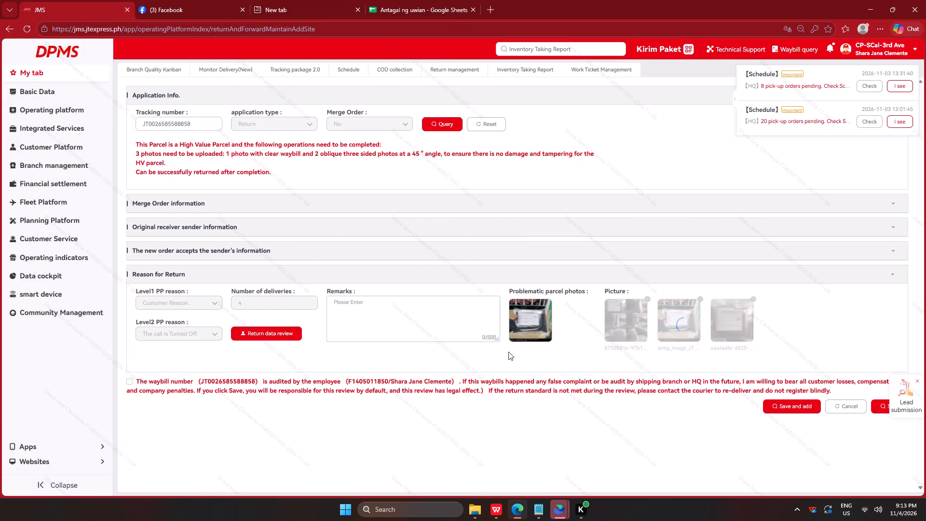
pyautogui.click(580, 366)
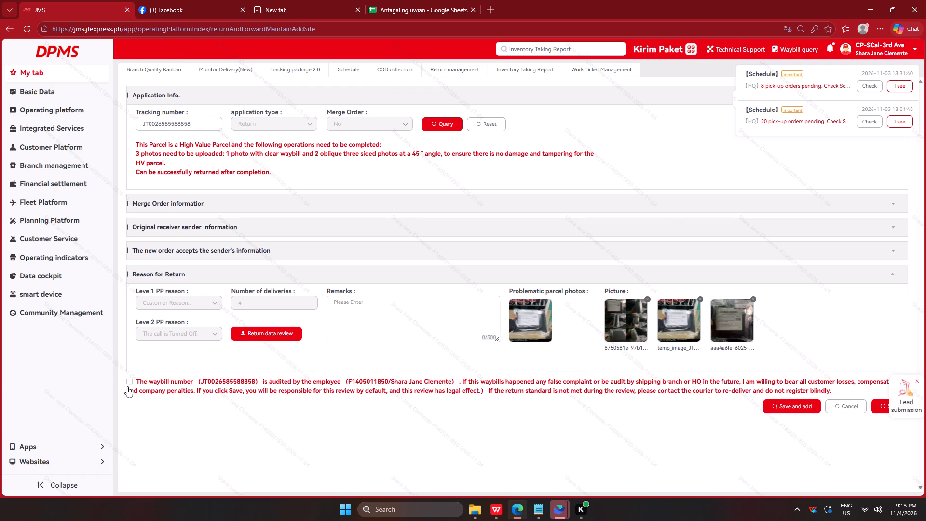
# Accept the audit declaration, copy "D1.VALID 3 DELIVERY ATTEMPTS, THE CUSTOMER UNCONTACTED" from the WPS workbook into Remarks, and save, continuing with a new application.
pyautogui.click(131, 382)
pyautogui.click(504, 505)
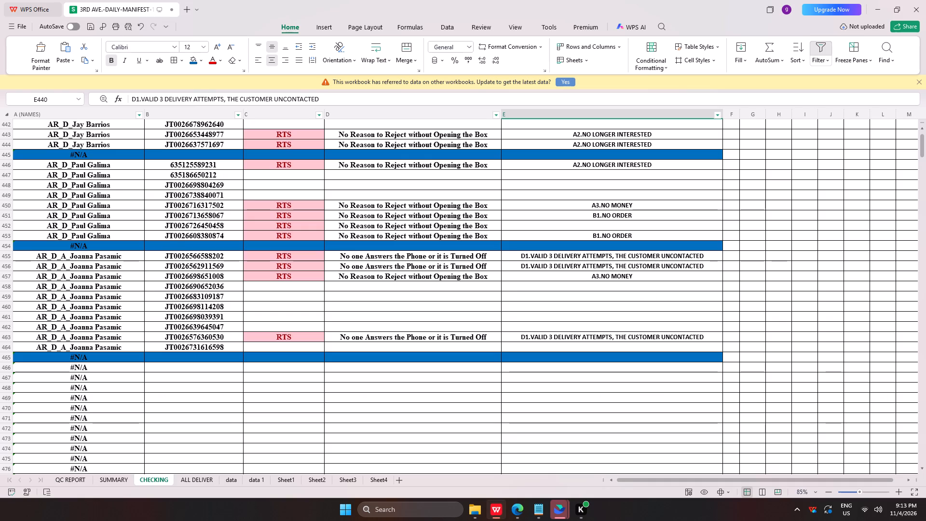
pyautogui.click(604, 260)
pyautogui.hotkey('ctrl', 'c')
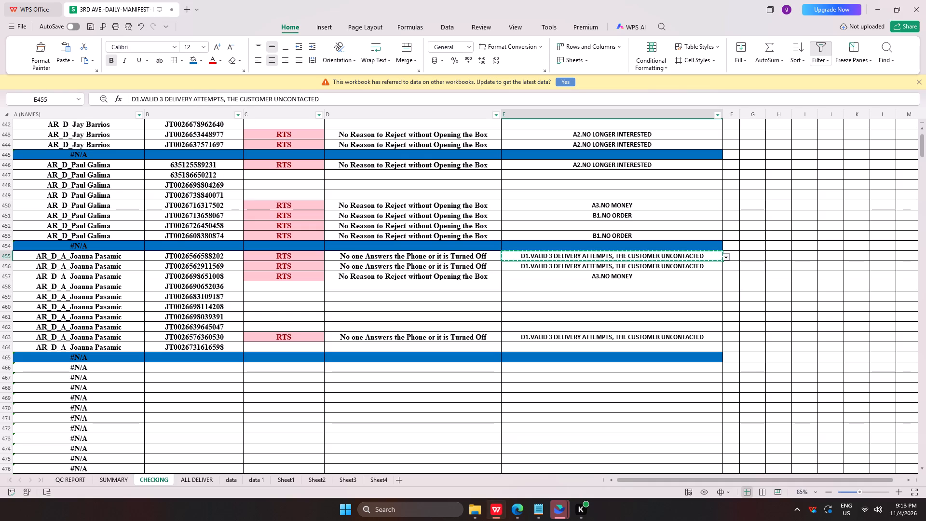
pyautogui.hotkey('alt', 'Tab')
pyautogui.click(384, 318)
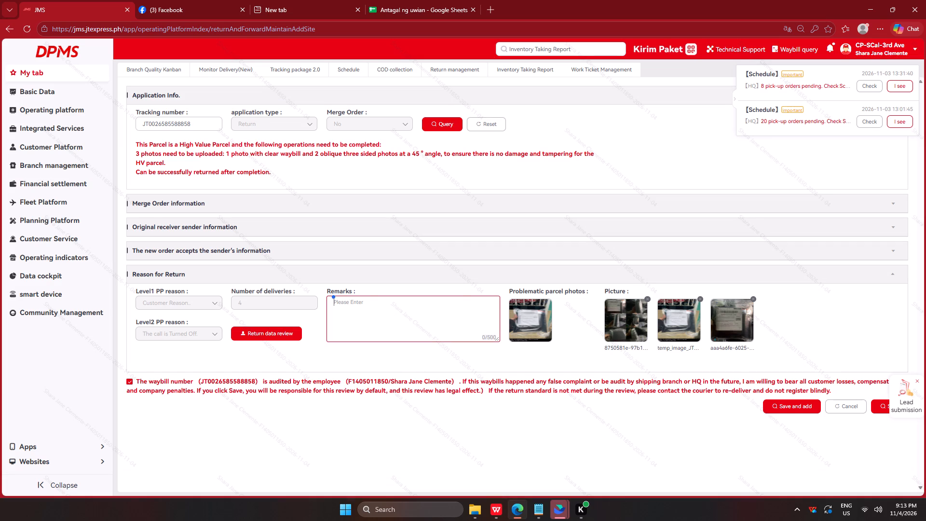
pyautogui.hotkey('ctrl', 'v')
pyautogui.click(393, 355)
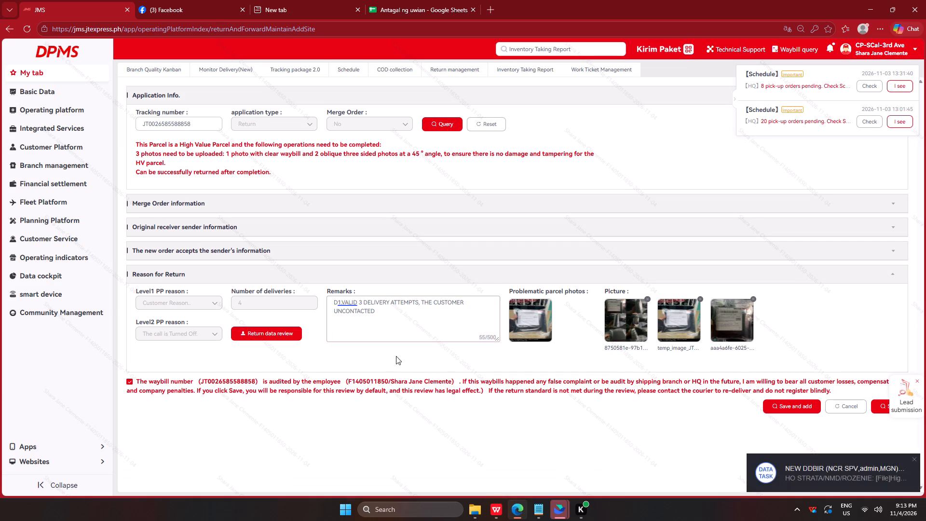
pyautogui.click(790, 410)
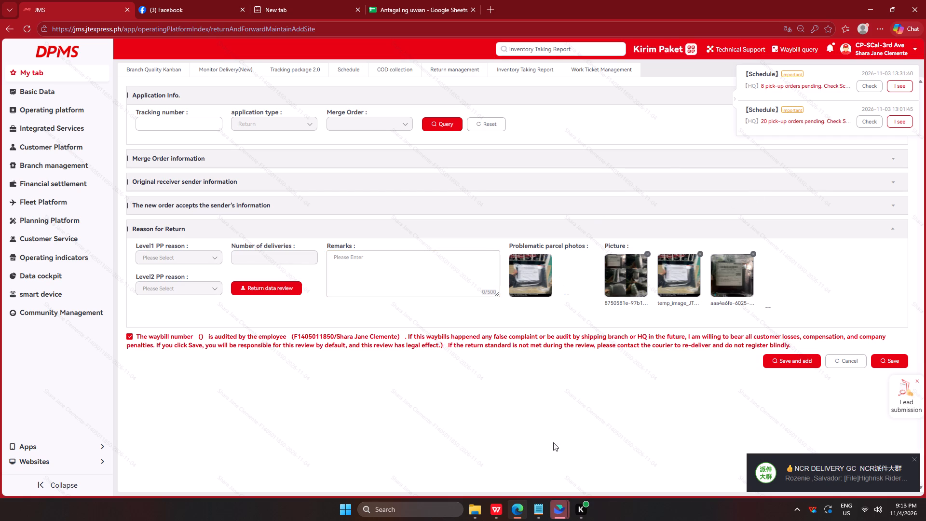
pyautogui.click(544, 517)
pyautogui.moveTo(728, 245); pyautogui.dragTo(730, 240)
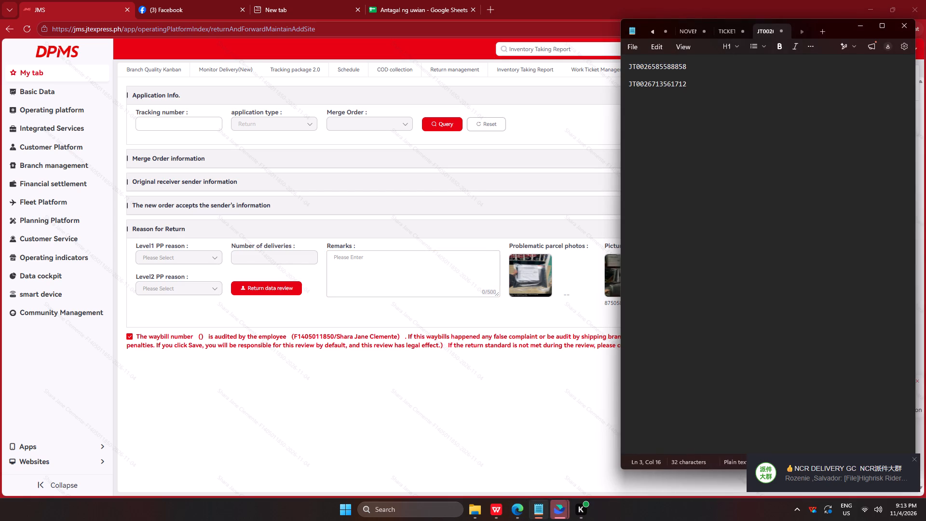
pyautogui.moveTo(628, 67); pyautogui.dragTo(709, 103)
pyautogui.hotkey('ctrl', 'c')
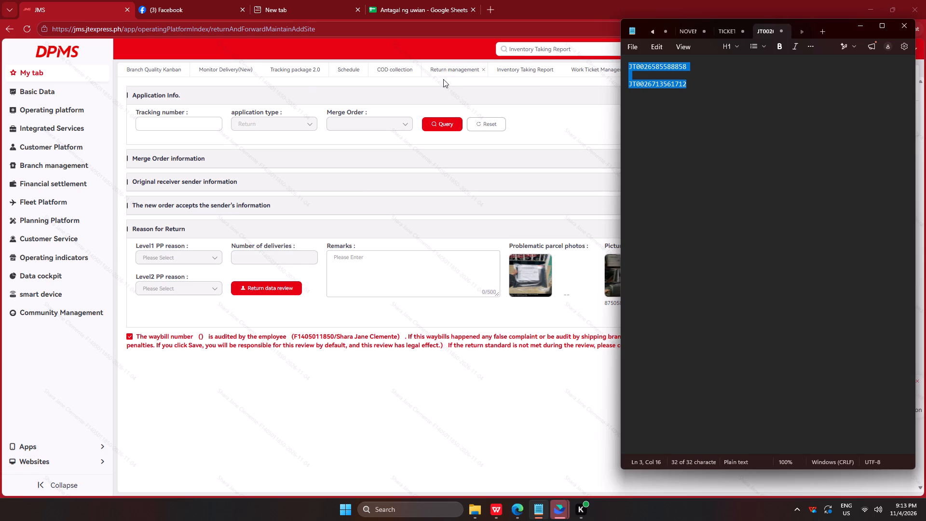
pyautogui.click(450, 68)
pyautogui.click(344, 89)
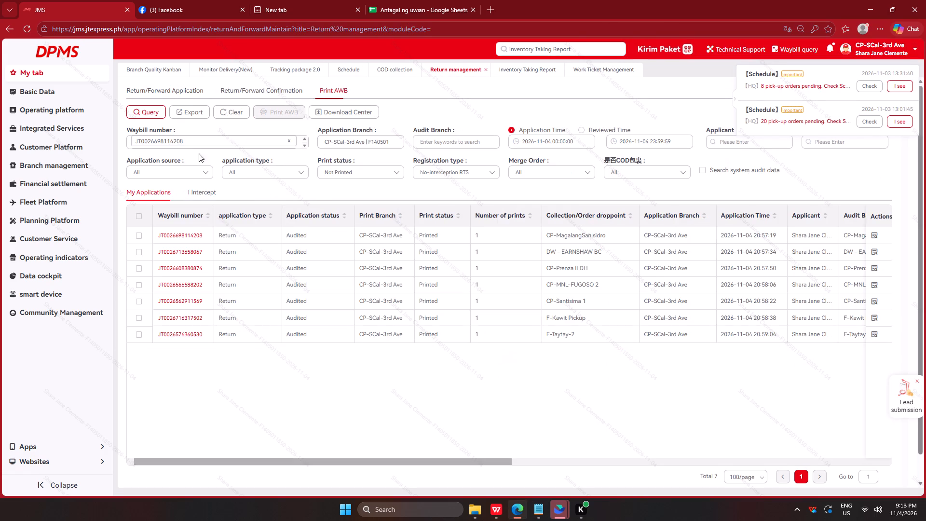
pyautogui.click(300, 143)
pyautogui.click(296, 185)
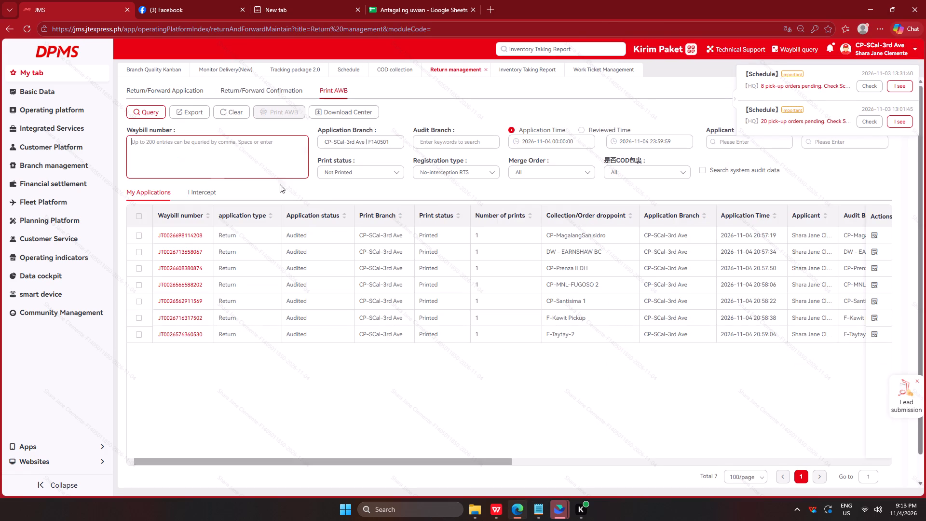
pyautogui.click(240, 158)
pyautogui.hotkey('ctrl', 'v')
pyautogui.click(141, 108)
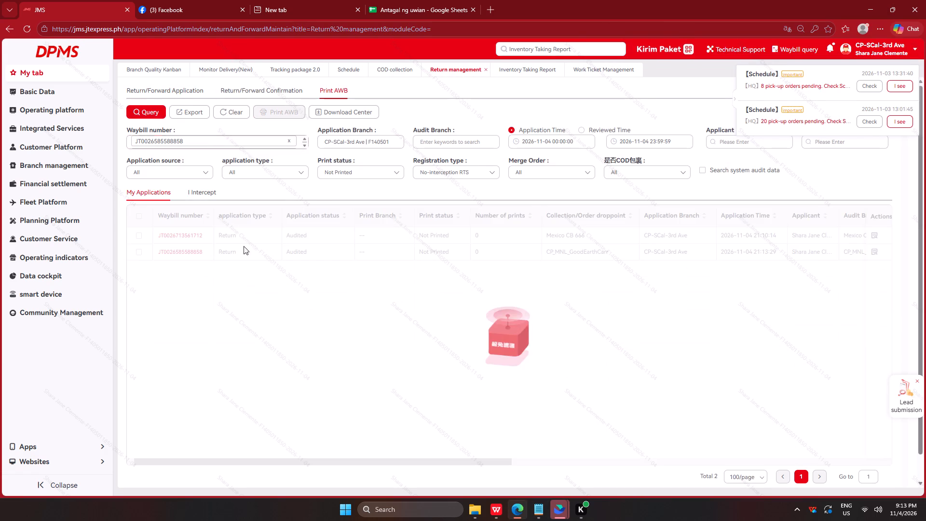
# Select both queried waybills, request their AWB printout and dismiss the browser alert.
pyautogui.click(139, 214)
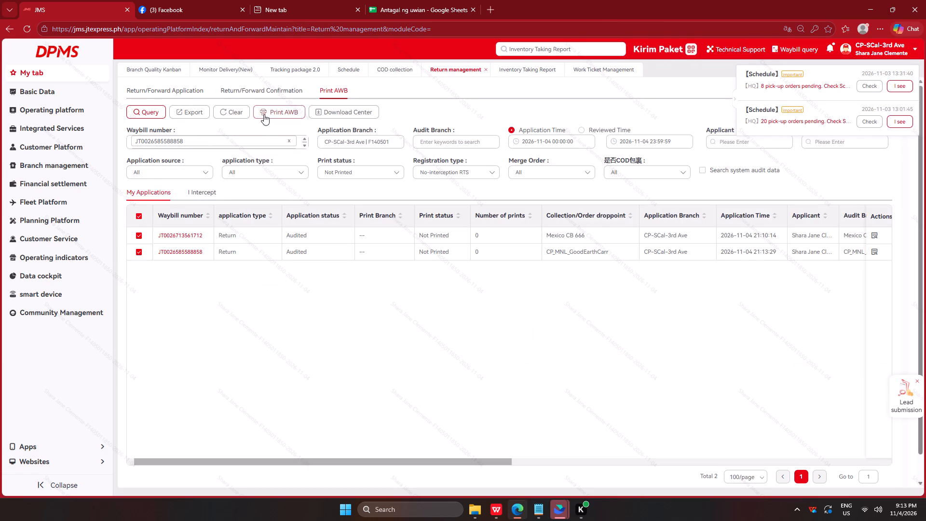
pyautogui.click(264, 114)
pyautogui.click(290, 137)
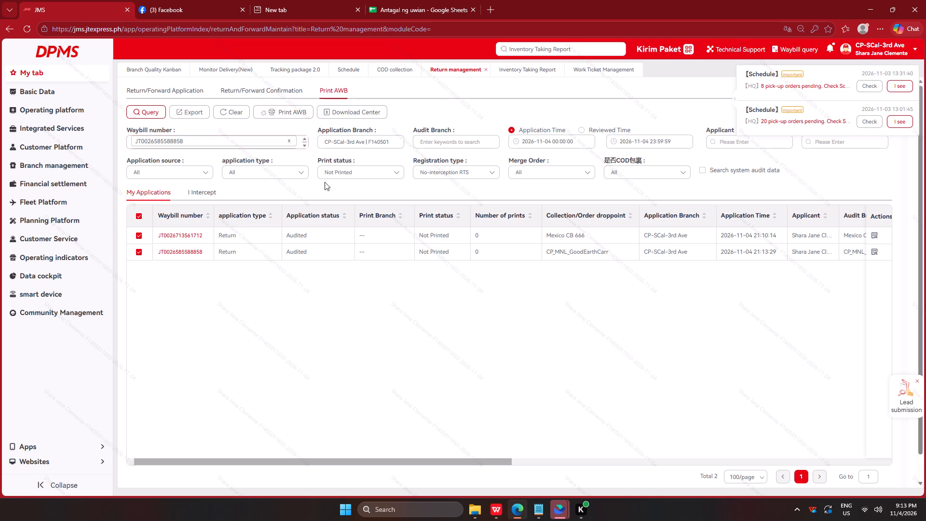
pyautogui.click(548, 104)
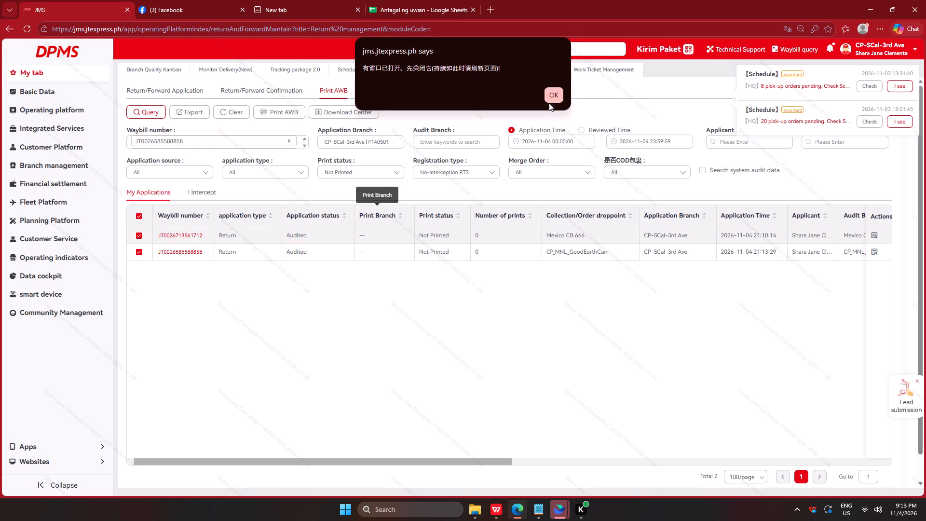
pyautogui.click(549, 99)
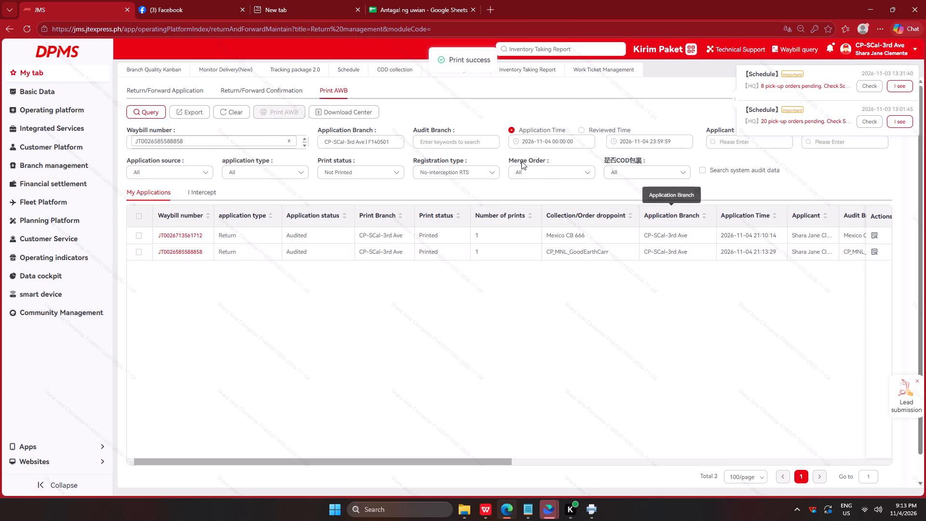
# Print all pages of the AWB preview on the iDPRT (ZPL) label printer.
pyautogui.click(329, 27)
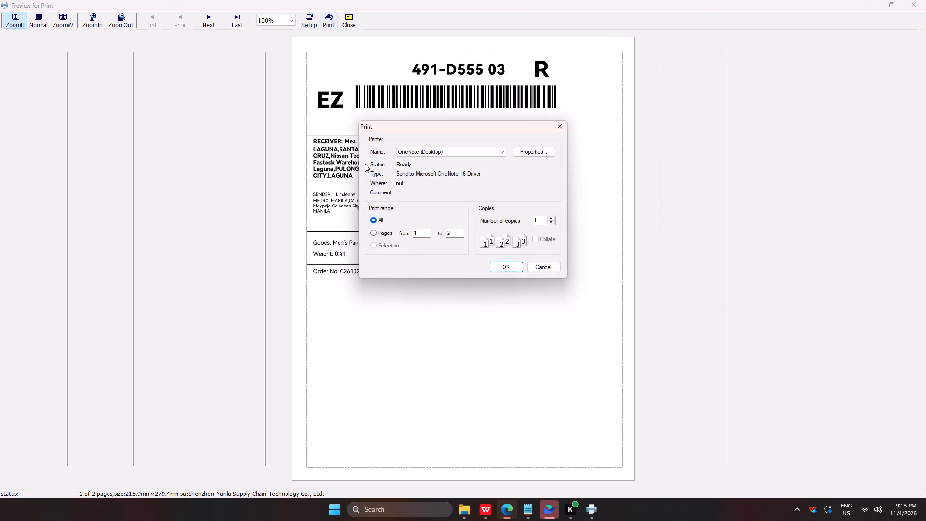
pyautogui.click(411, 146)
pyautogui.click(421, 149)
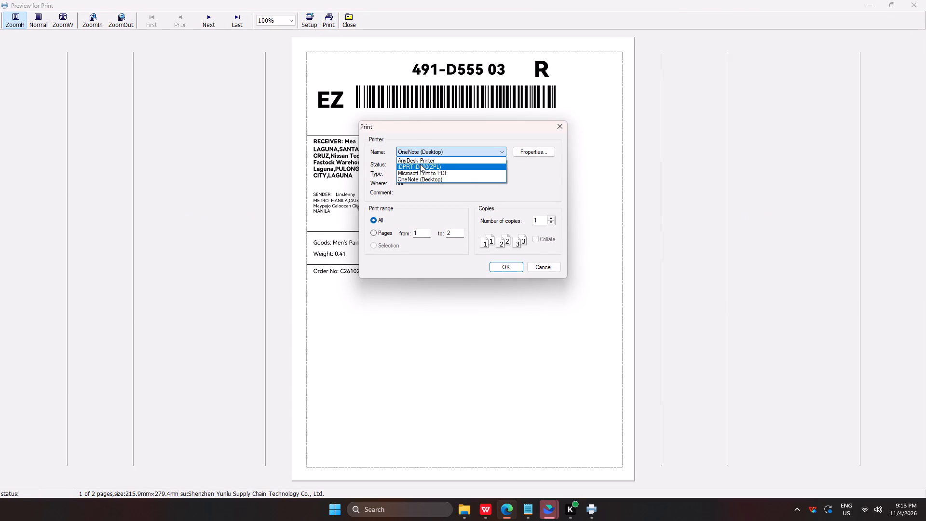
pyautogui.click(420, 164)
pyautogui.click(503, 272)
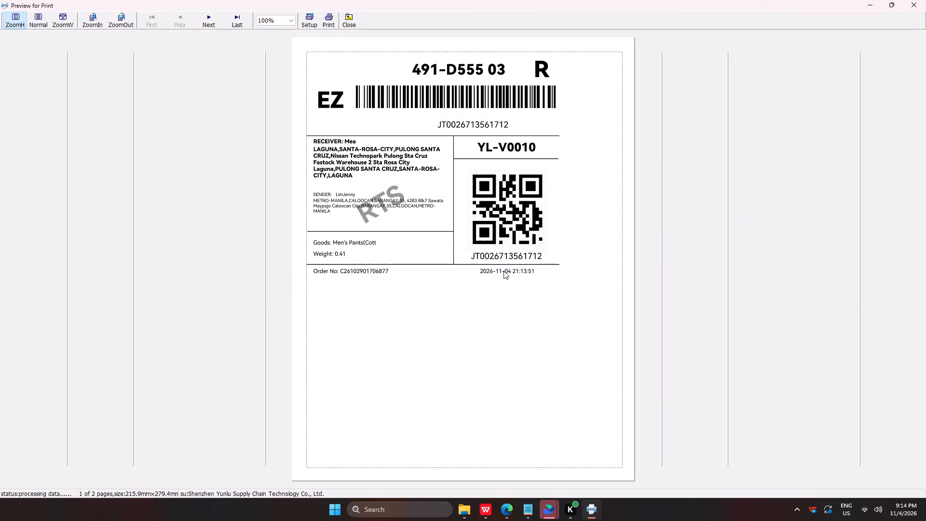
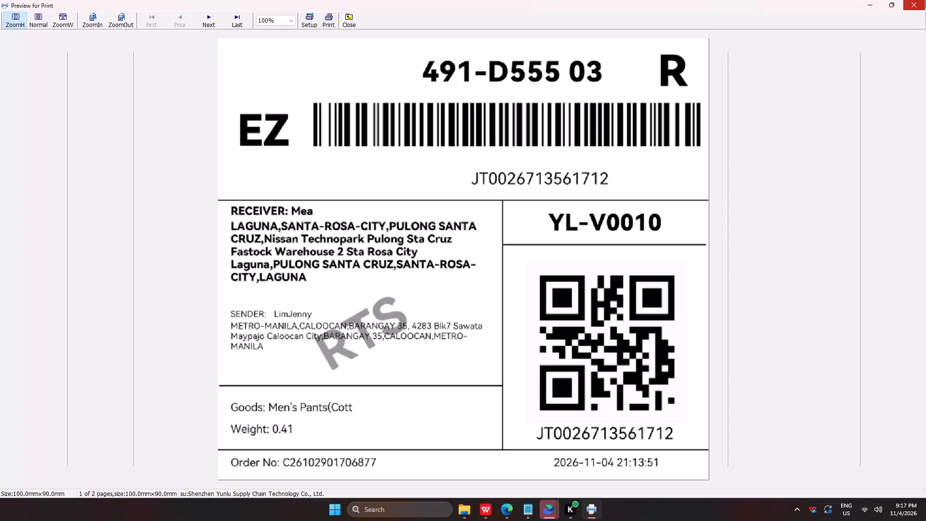
# Close the AWB print preview.
pyautogui.moveTo(925, 0); pyautogui.dragTo(925, 10)
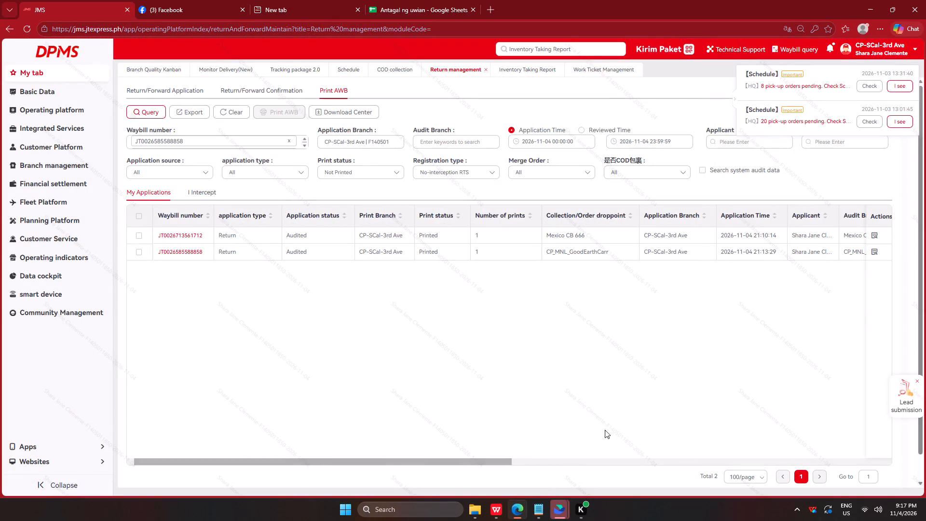
pyautogui.click(535, 508)
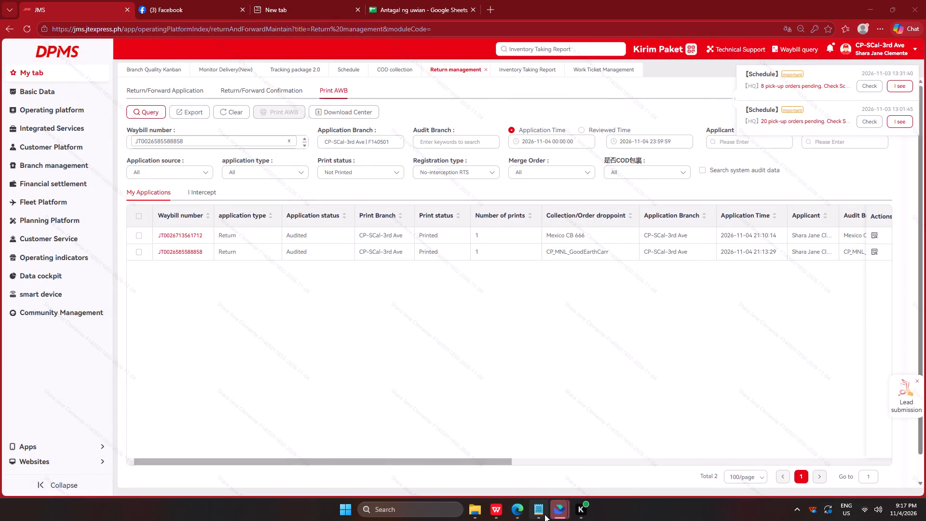
pyautogui.click(545, 515)
pyautogui.click(678, 335)
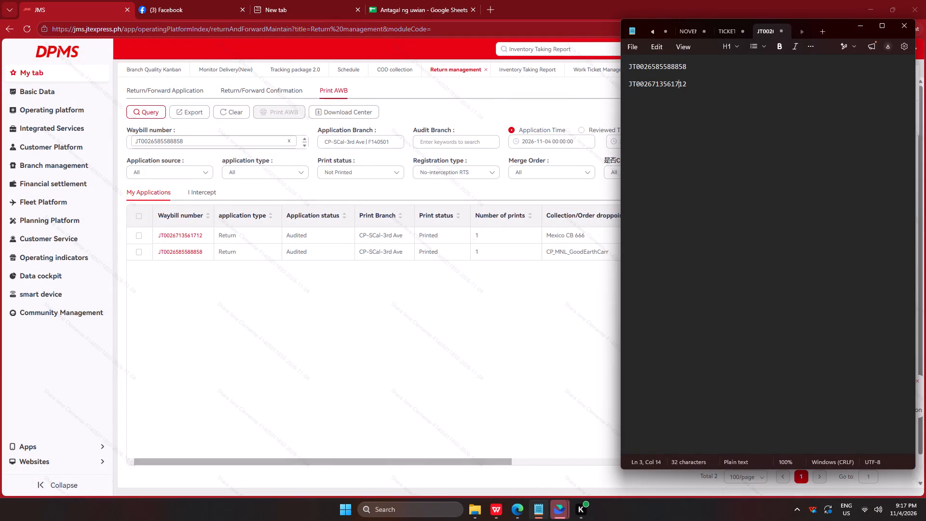
pyautogui.moveTo(628, 65); pyautogui.dragTo(719, 110)
pyautogui.rightClick(721, 111)
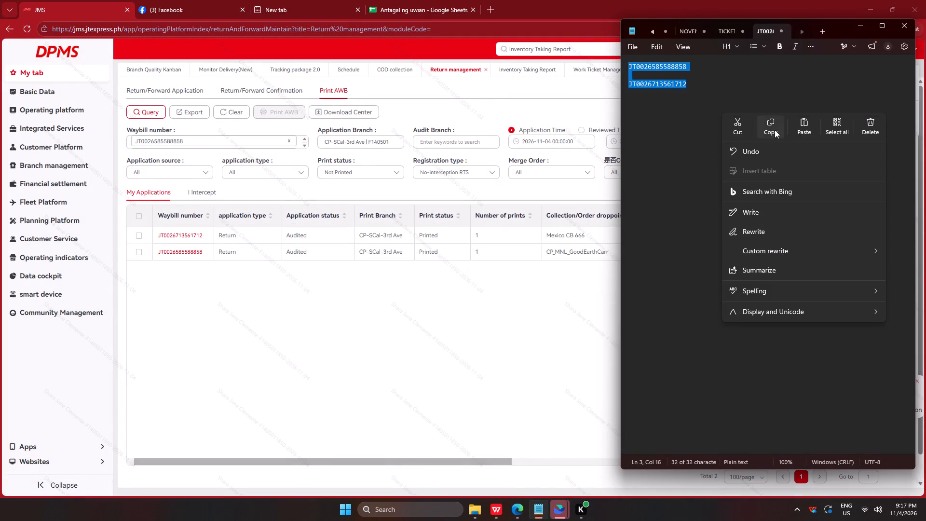
pyautogui.click(775, 130)
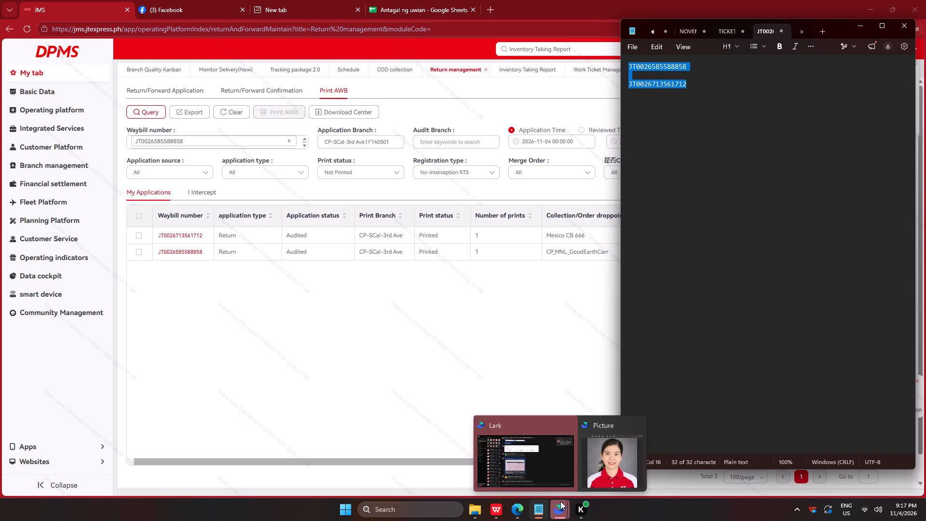
pyautogui.click(560, 501)
pyautogui.moveTo(550, 455); pyautogui.dragTo(547, 462)
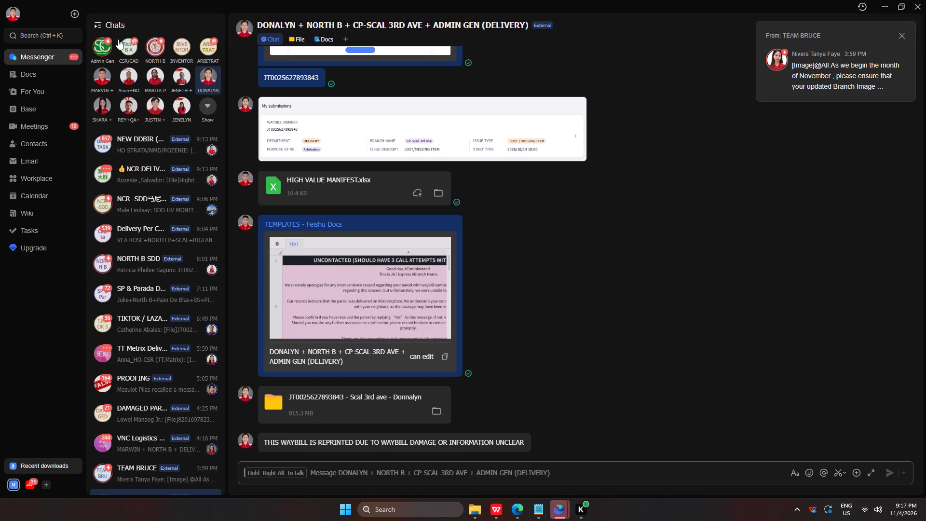
pyautogui.doubleClick(381, 482)
pyautogui.rightClick(381, 476)
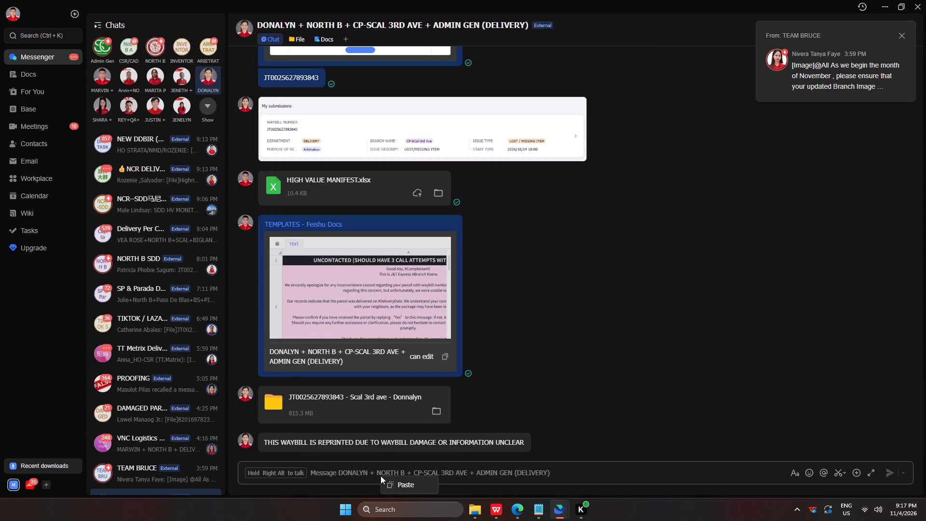
pyautogui.click(391, 481)
pyautogui.press('Return')
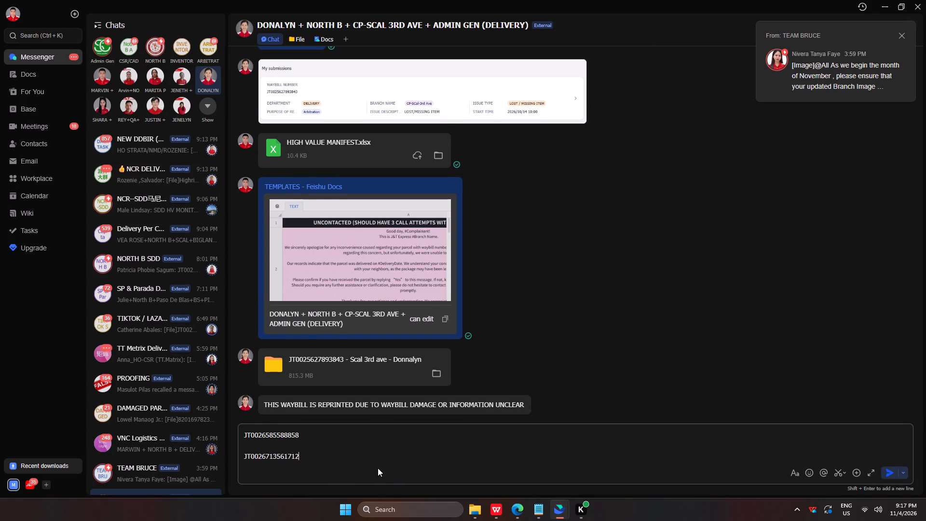
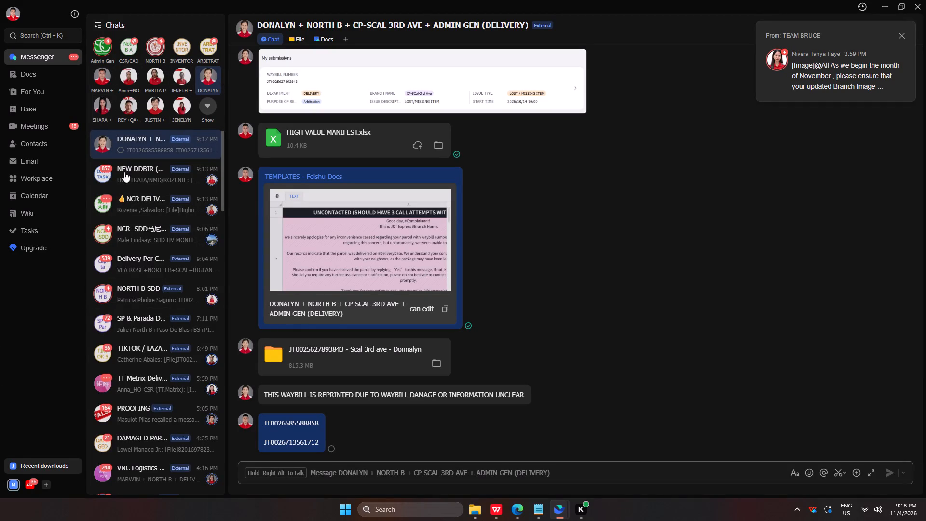
pyautogui.scroll(-2, 120, 327)
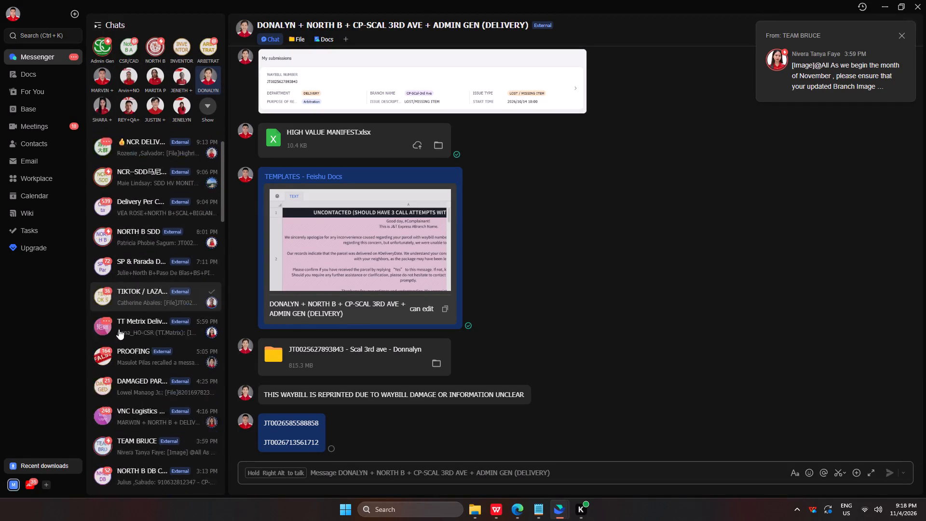
pyautogui.scroll(-6, 119, 345)
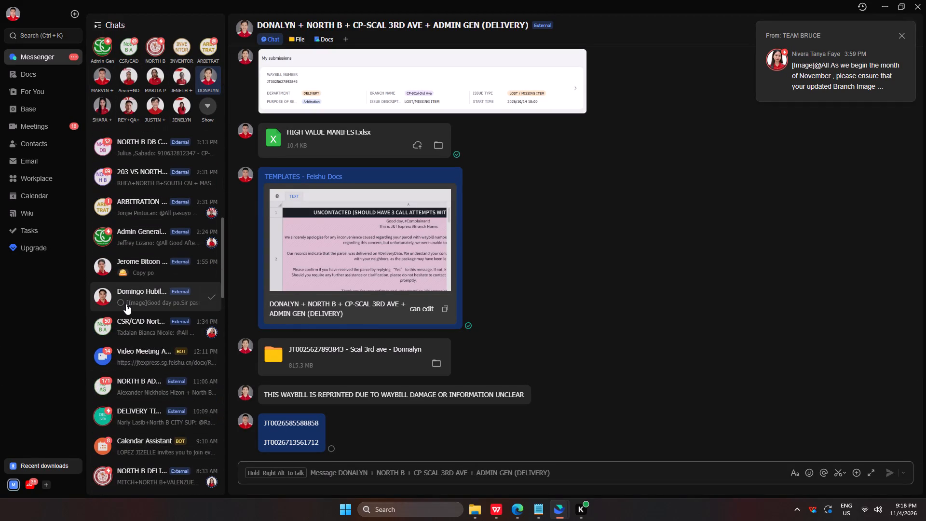
pyautogui.scroll(-5, 126, 304)
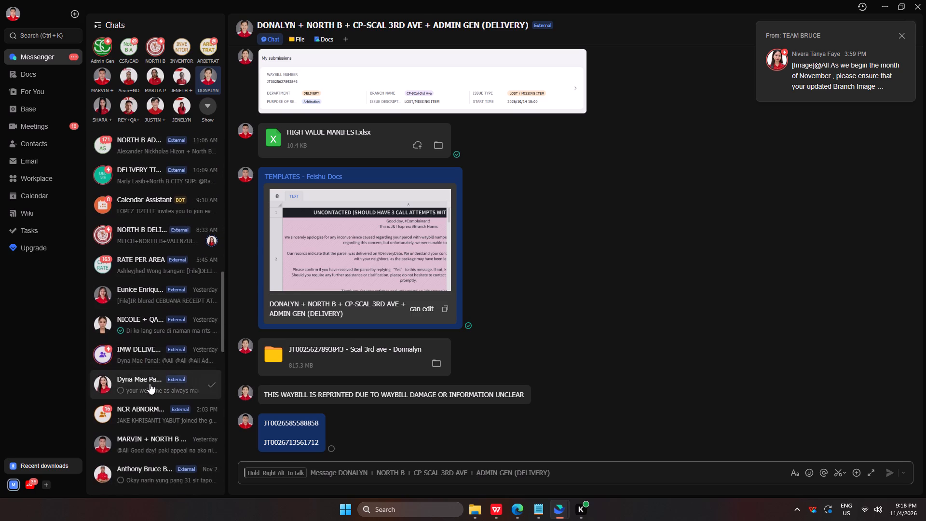
pyautogui.scroll(-4, 151, 394)
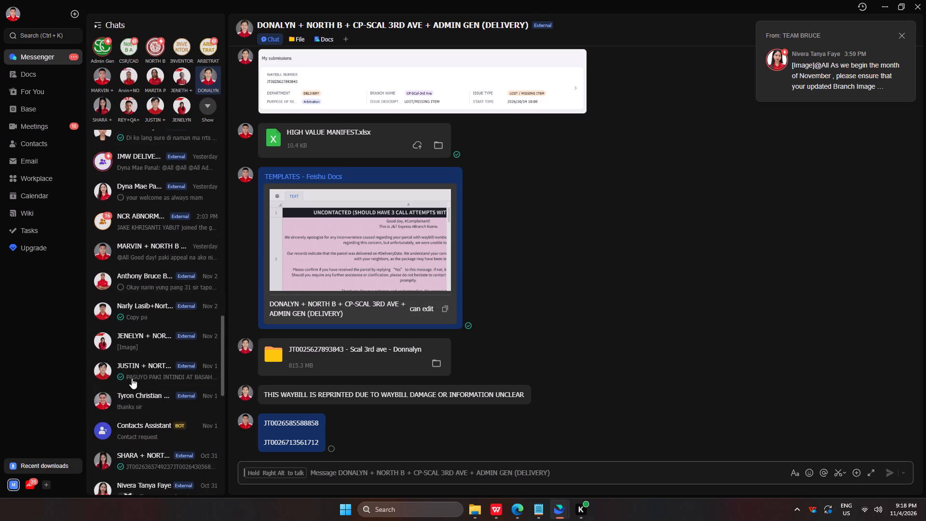
pyautogui.click(131, 364)
pyautogui.click(326, 473)
pyautogui.moveTo(327, 474); pyautogui.dragTo(325, 481, button='right')
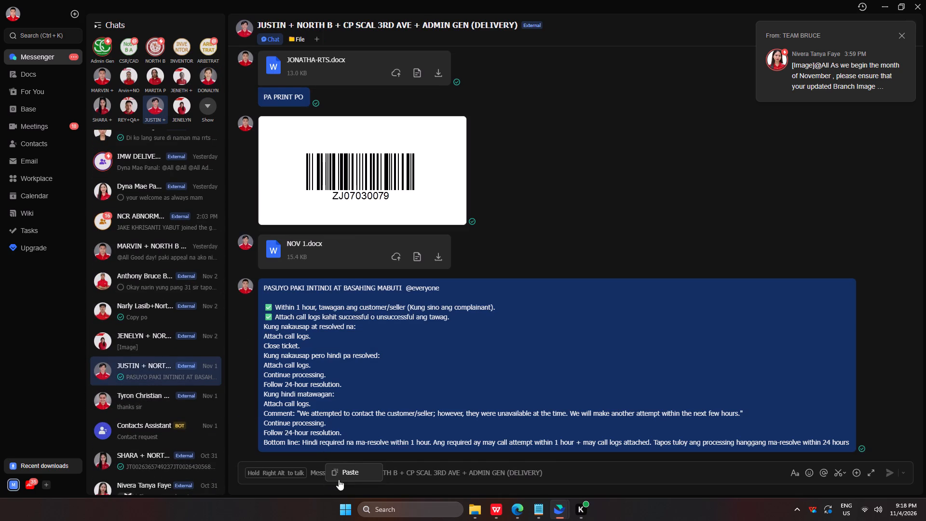
pyautogui.click(348, 475)
pyautogui.press('Return')
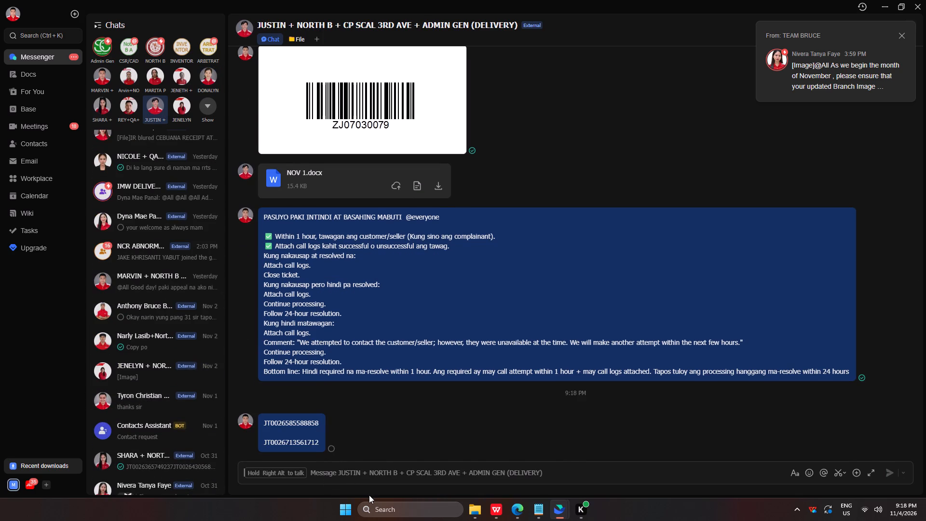
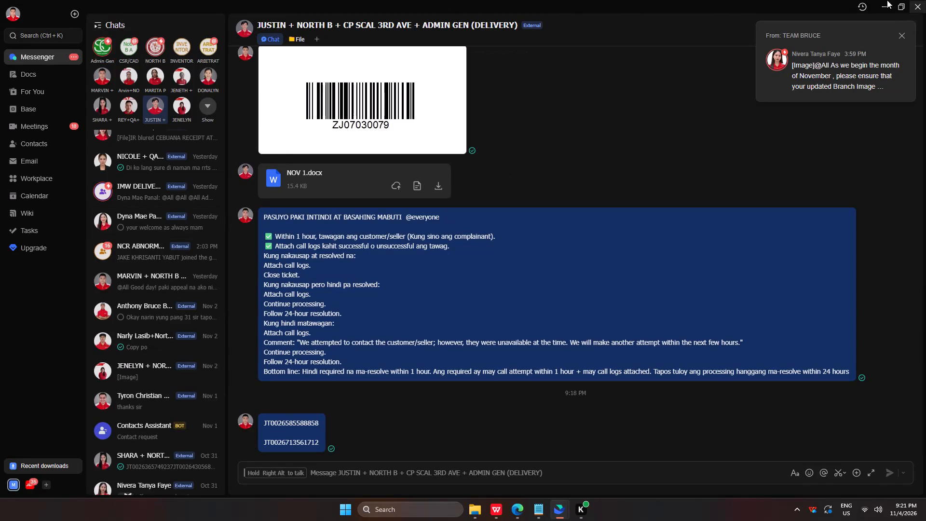
# Dismiss the TEAM BRUCE message notification, close the Lark chat window and return to JMS in Microsoft Edge.
pyautogui.click(900, 34)
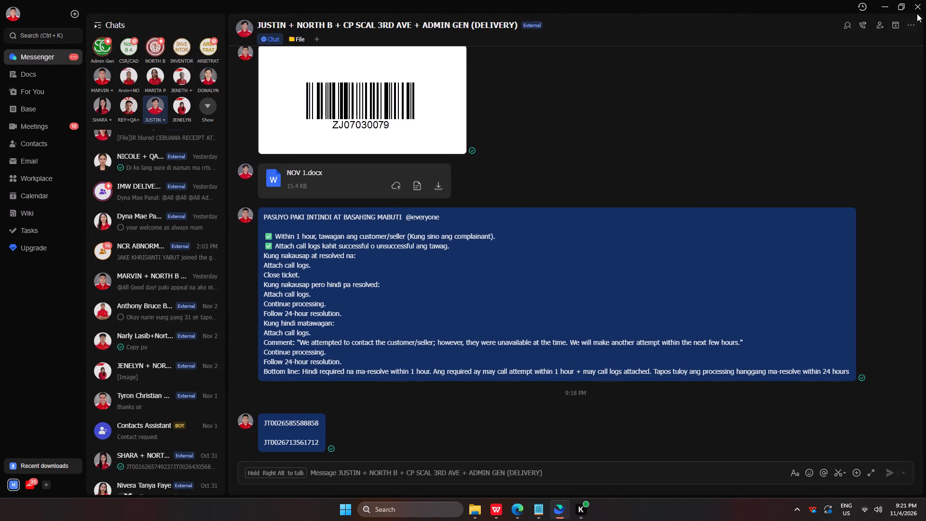
pyautogui.click(917, 13)
pyautogui.click(519, 360)
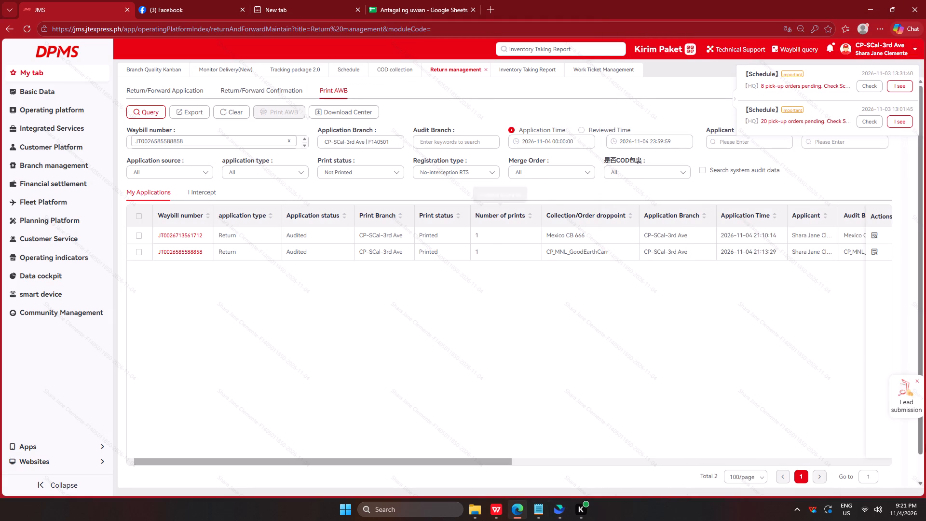
# Switch to the Facebook page and close the full-size parcel photo.
pyautogui.click(187, 9)
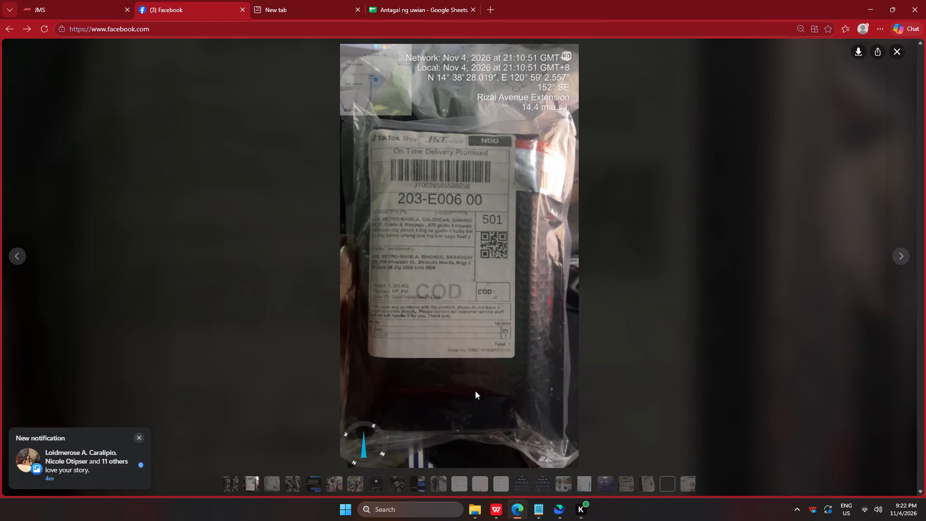
pyautogui.click(894, 47)
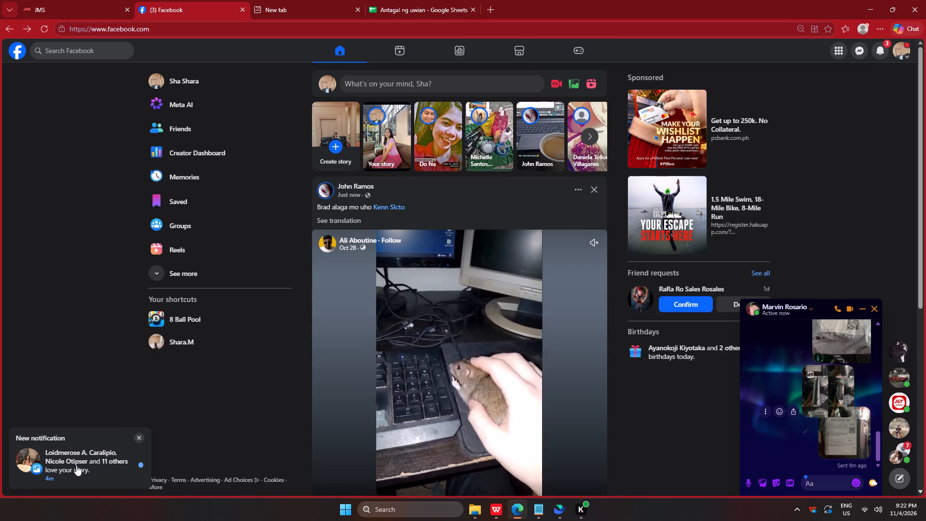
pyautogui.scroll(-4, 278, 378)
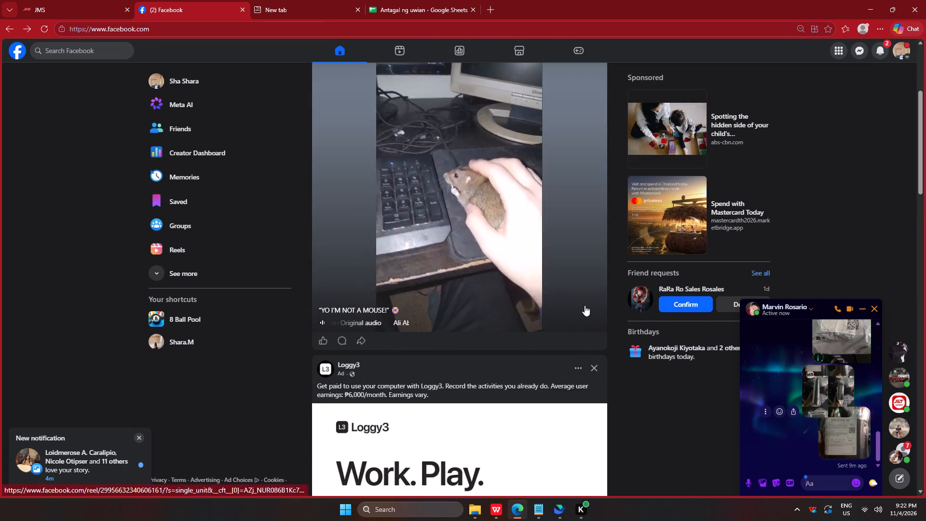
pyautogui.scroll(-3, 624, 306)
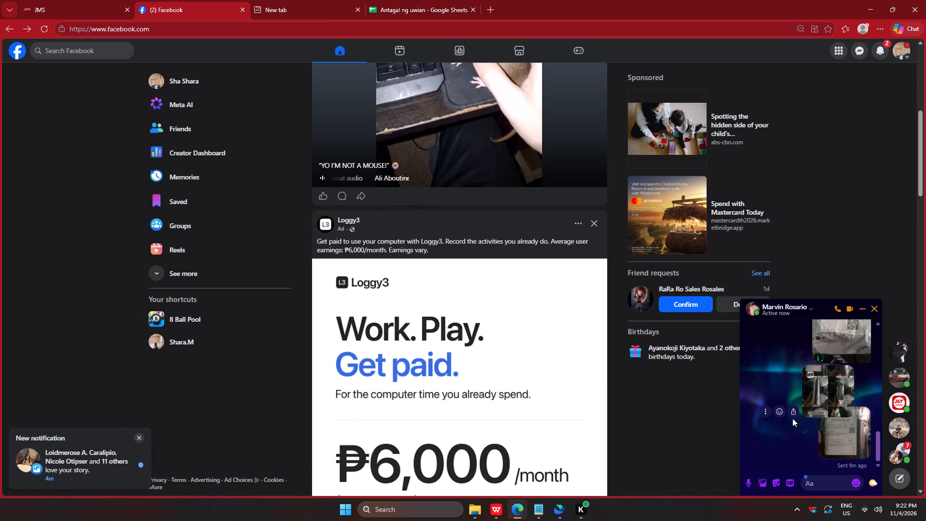